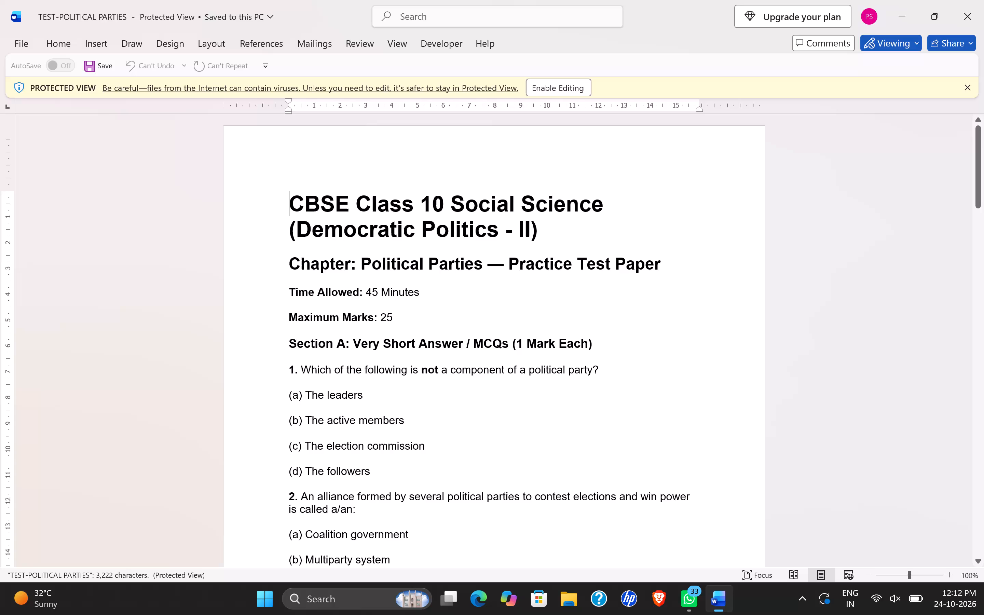
Enable editing for the protected TEST-POLITICAL PARTIES document.
left_click(569, 90)
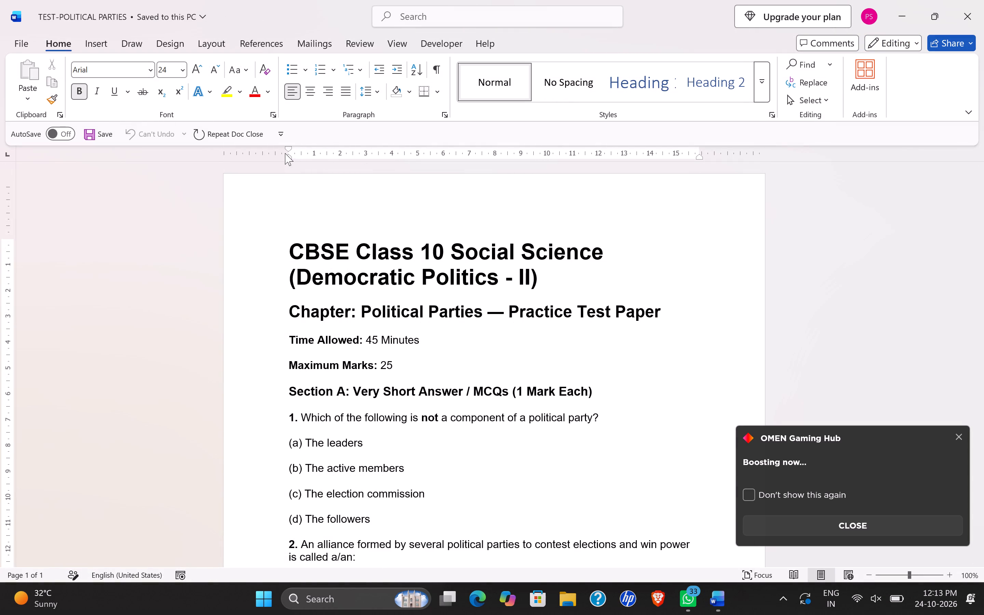
Narrow the left page margin to about 1.25 cm and align the title's first-line indent with it.
left_click_drag(283, 152, 266, 151)
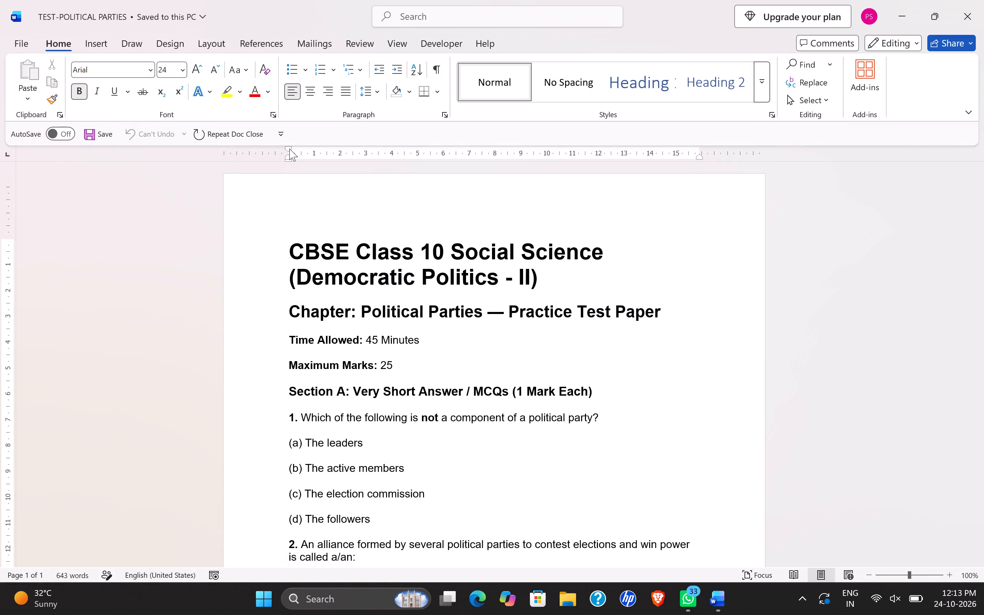
left_click_drag(289, 149, 271, 149)
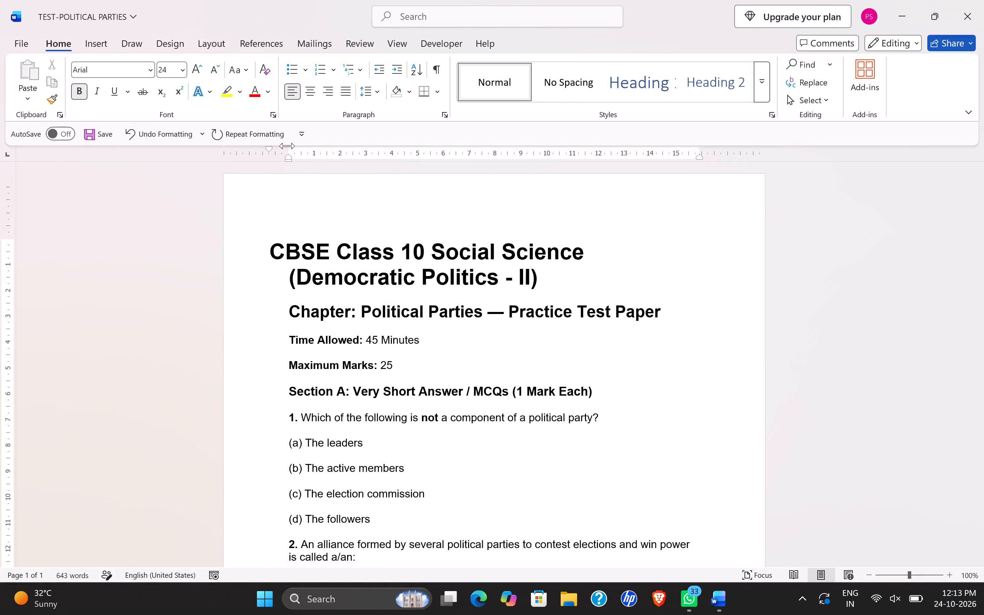
left_click(288, 152)
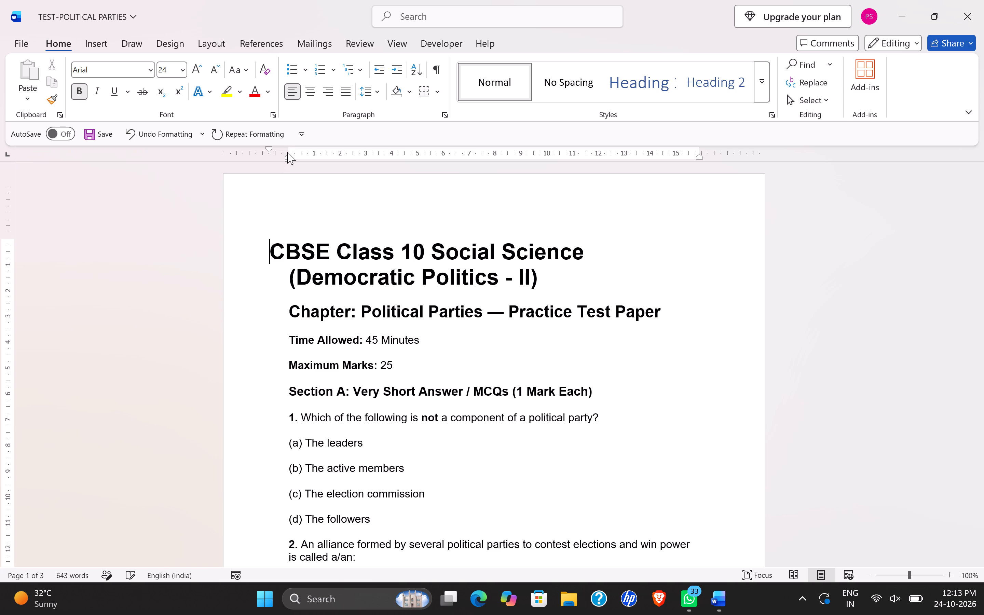
left_click_drag(286, 149, 262, 141)
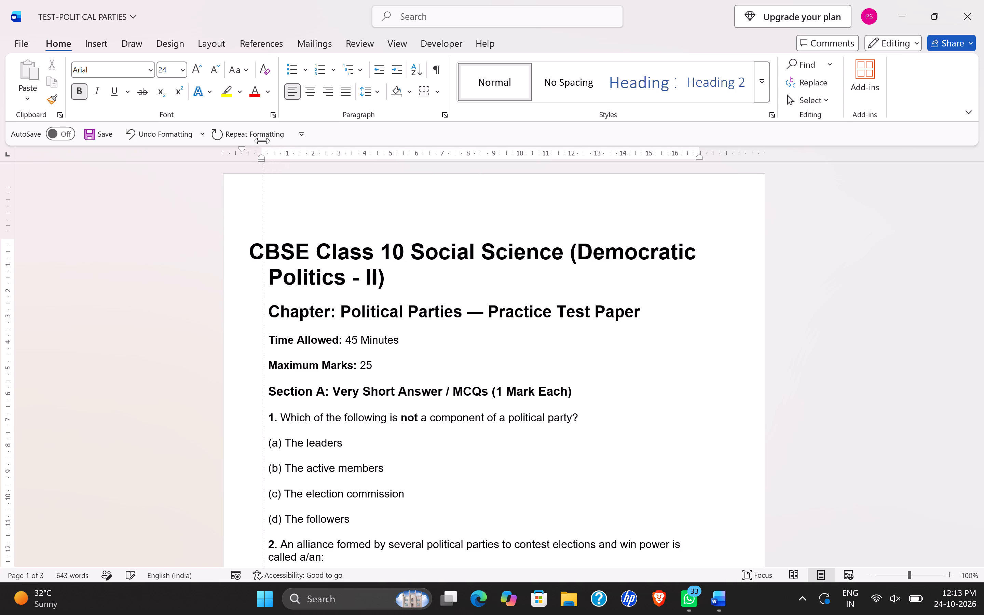
left_click_drag(262, 141, 253, 140)
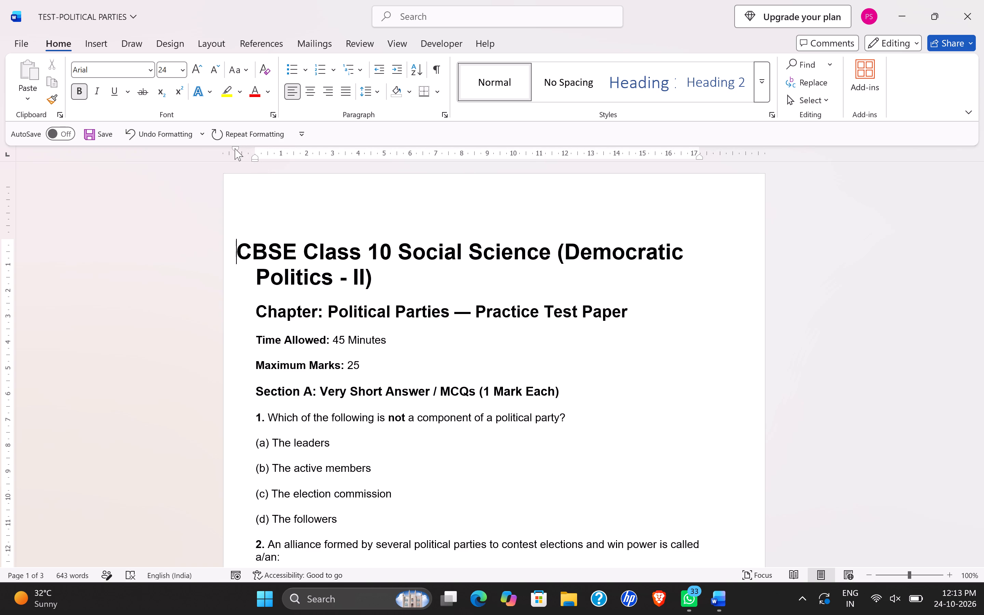
left_click_drag(235, 148, 255, 153)
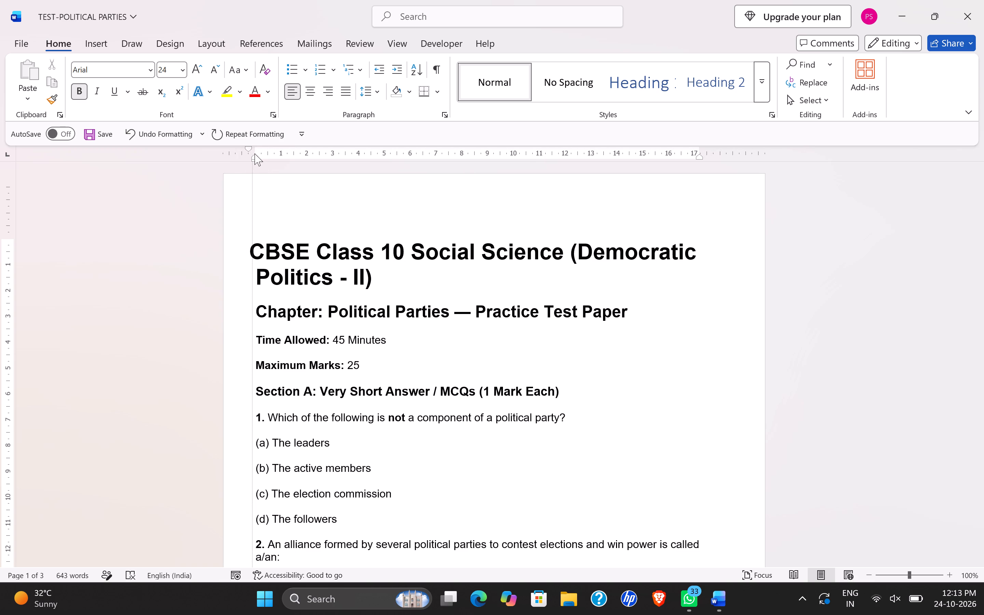
left_click_drag(255, 153, 255, 154)
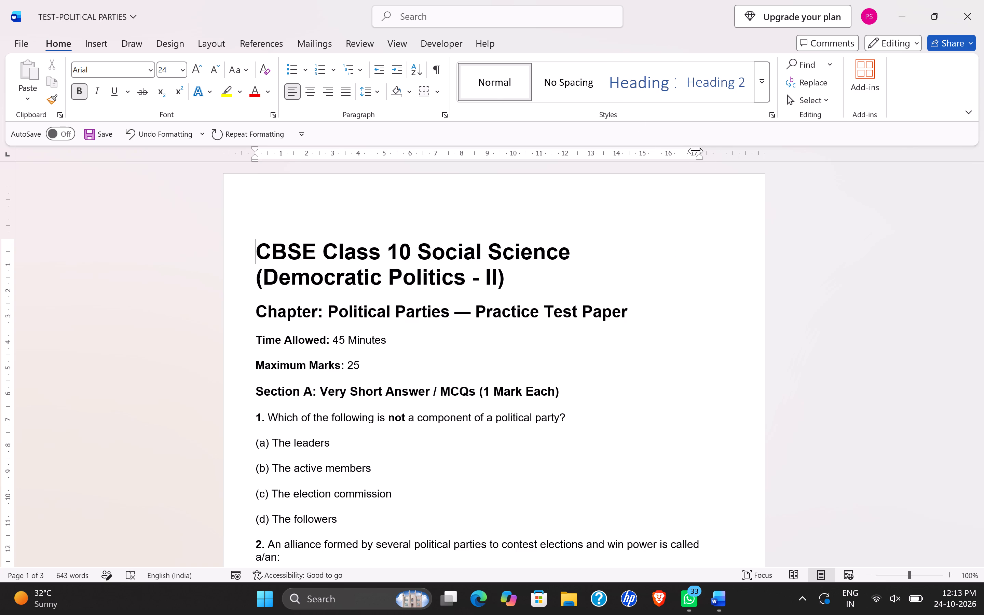
Narrow the right page margin to about 1.25 cm and the top margin to about 1 cm.
left_click_drag(696, 151, 733, 161)
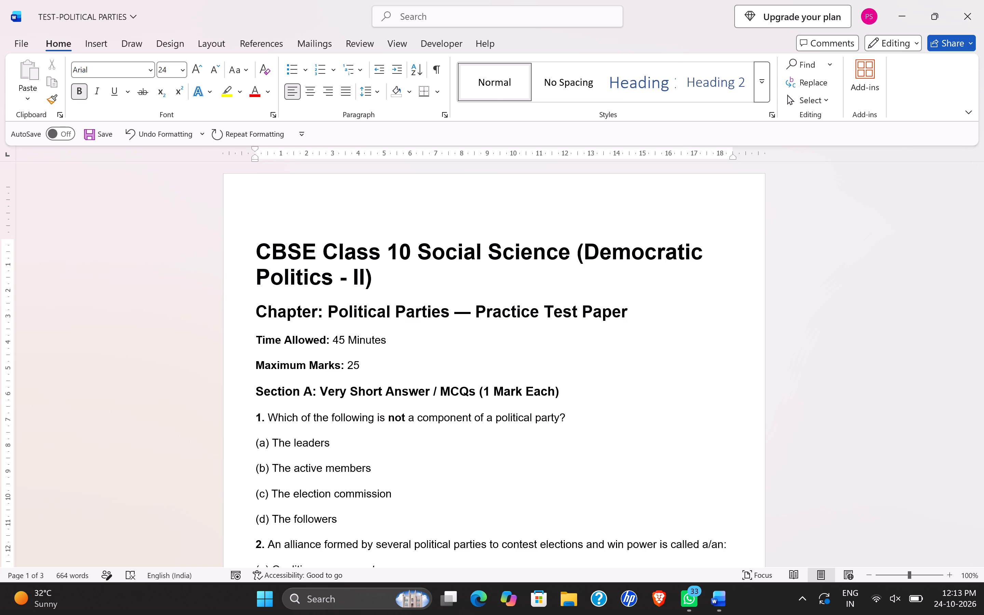
left_click_drag(6, 239, 11, 197)
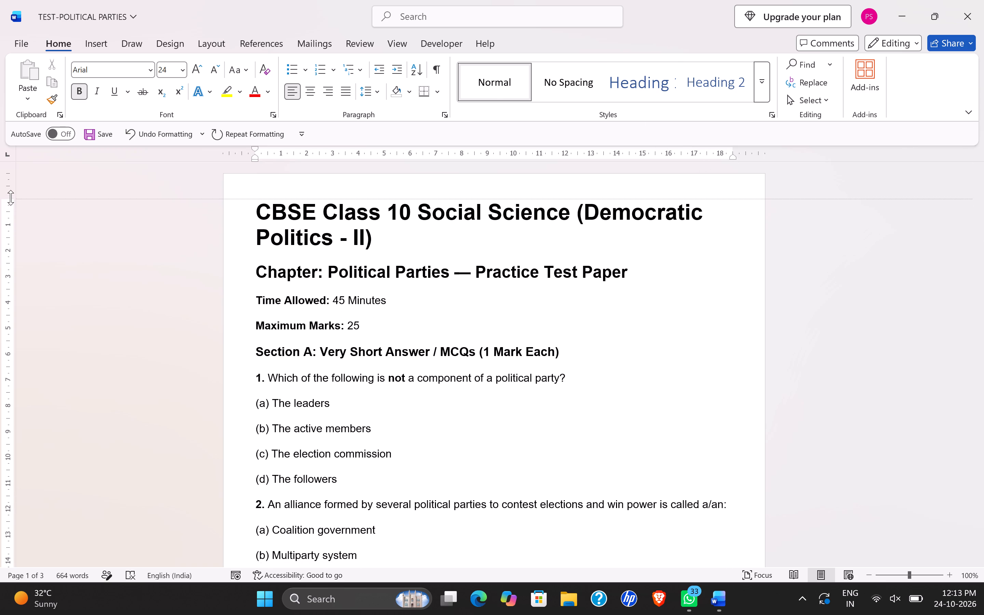
left_click_drag(11, 197, 11, 197)
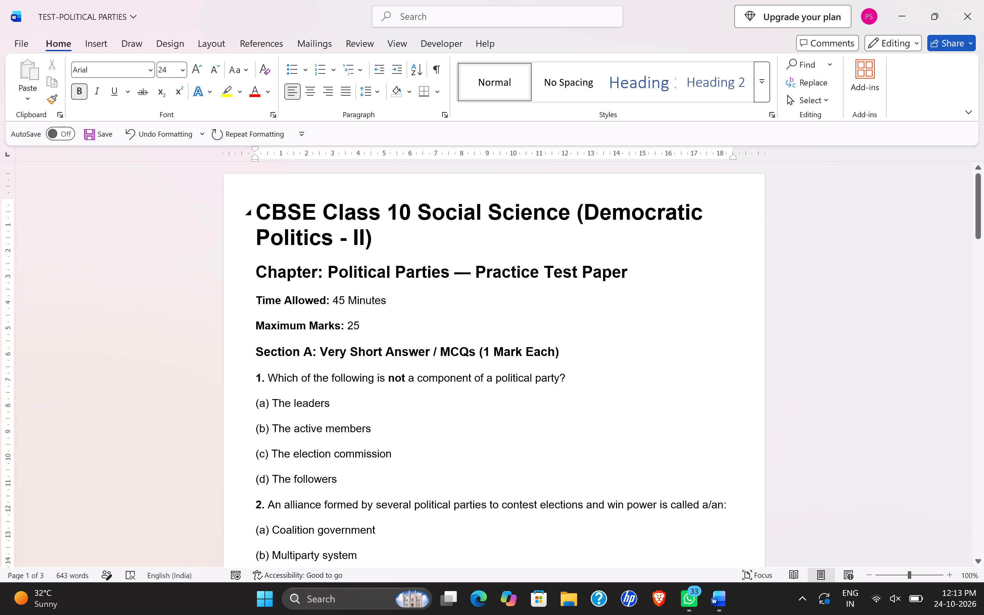
Shrink the CBSE Class 10 Social Science title by two font-size steps so it fits on one line.
left_click_drag(261, 204, 394, 236)
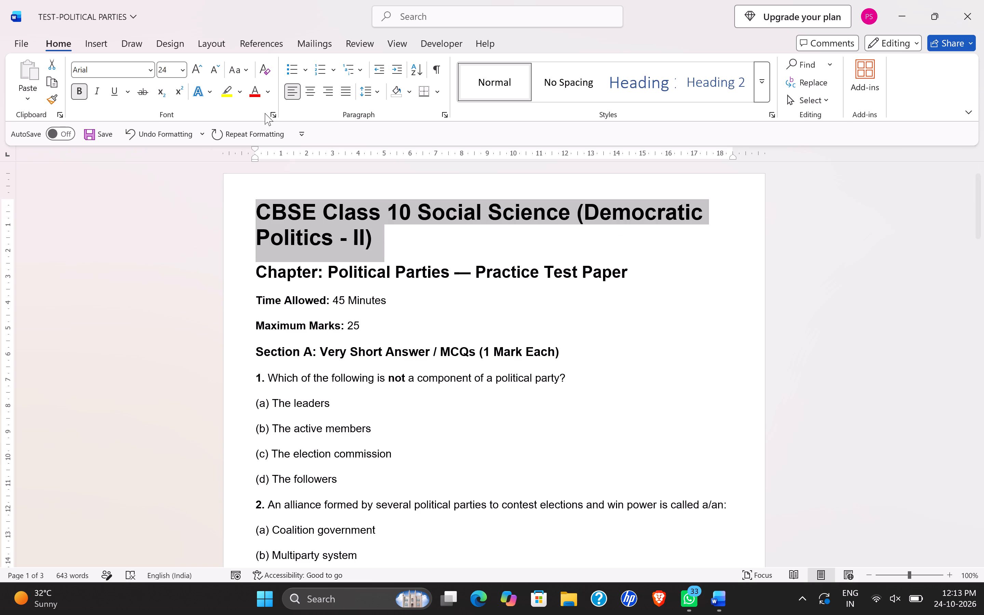
left_click(214, 71)
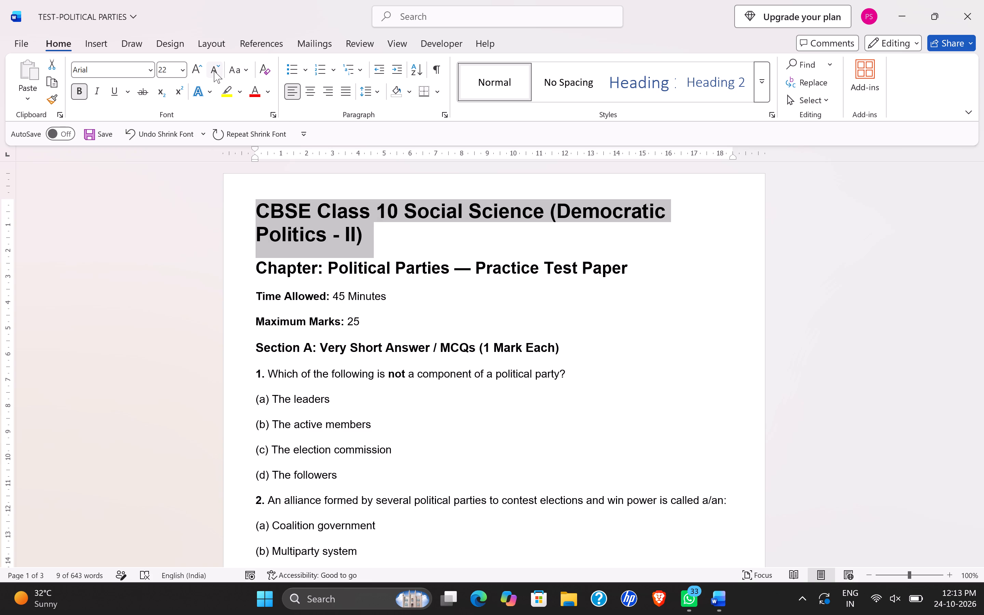
left_click(214, 71)
left_click(326, 343)
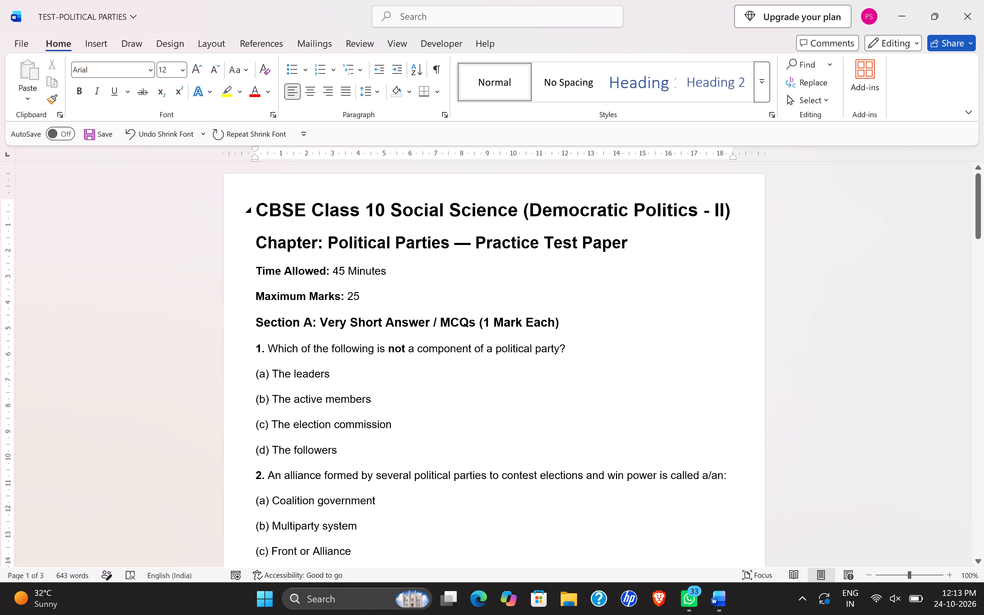
Center the "Chapter: Political Parties — Practice Test Paper" heading.
left_click(271, 245)
left_click(310, 98)
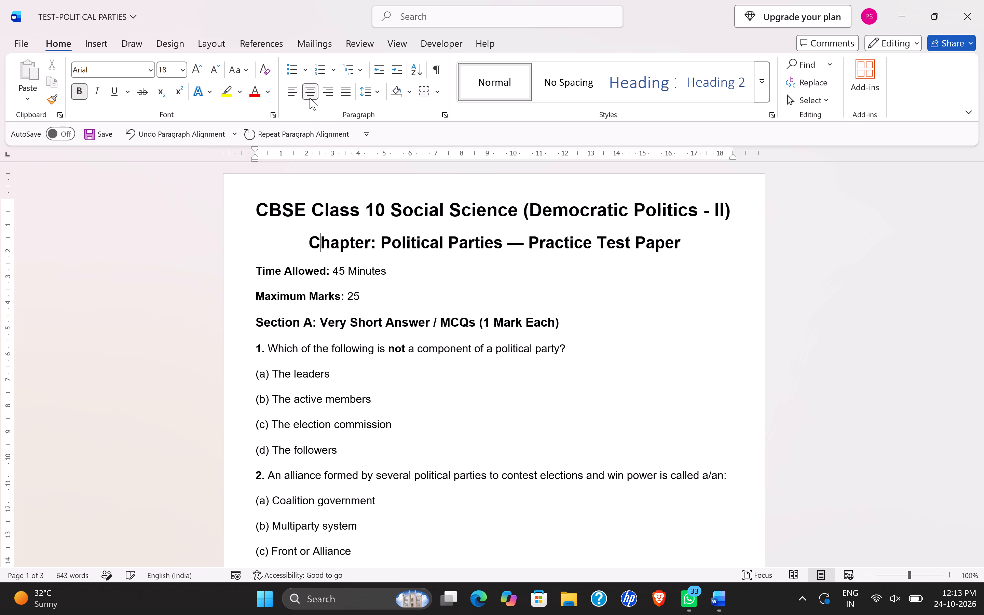
Join the Maximum Marks line onto the end of the Time Allowed line.
left_click(257, 301)
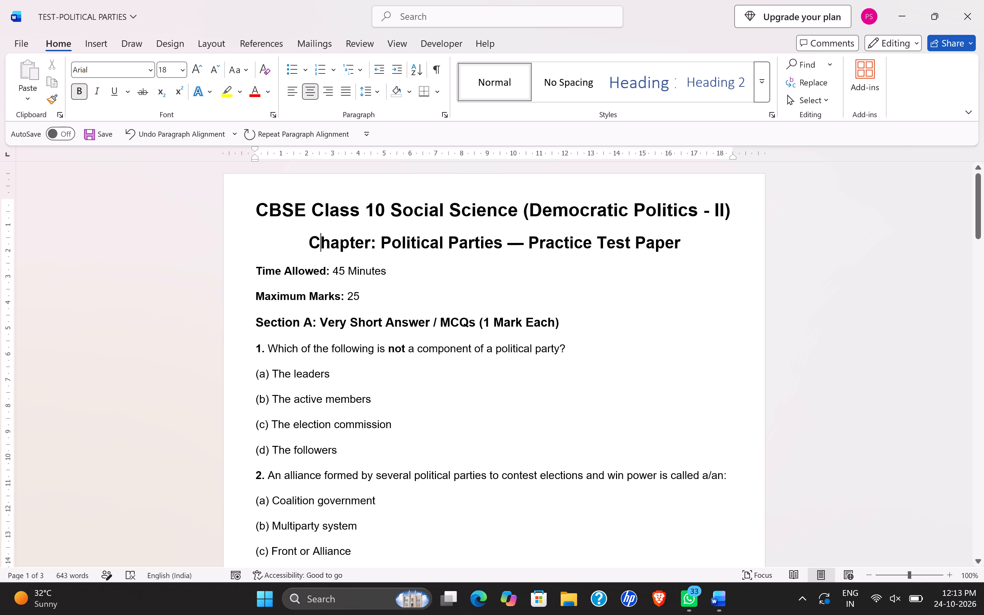
key("BackSpace")
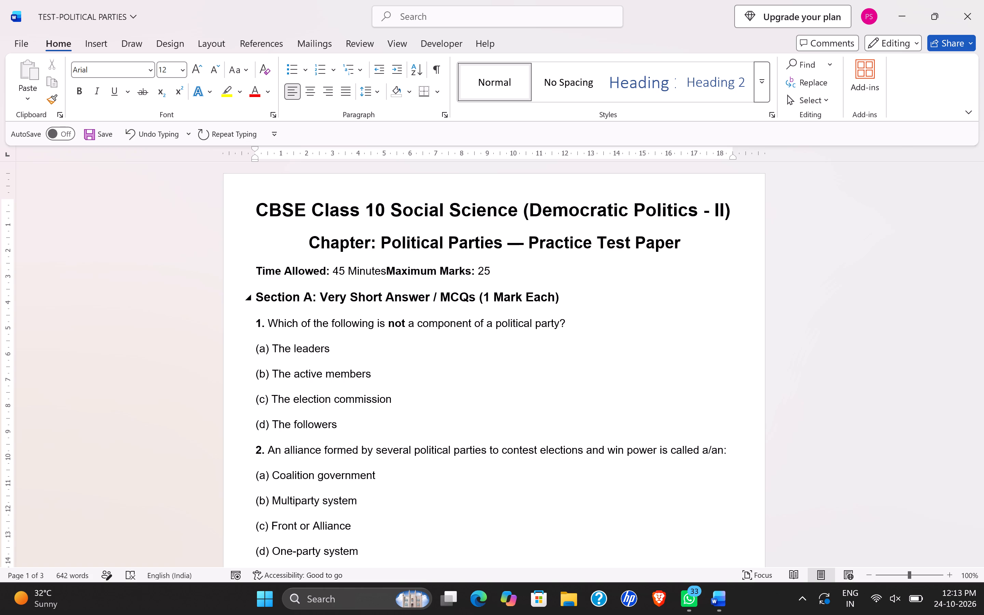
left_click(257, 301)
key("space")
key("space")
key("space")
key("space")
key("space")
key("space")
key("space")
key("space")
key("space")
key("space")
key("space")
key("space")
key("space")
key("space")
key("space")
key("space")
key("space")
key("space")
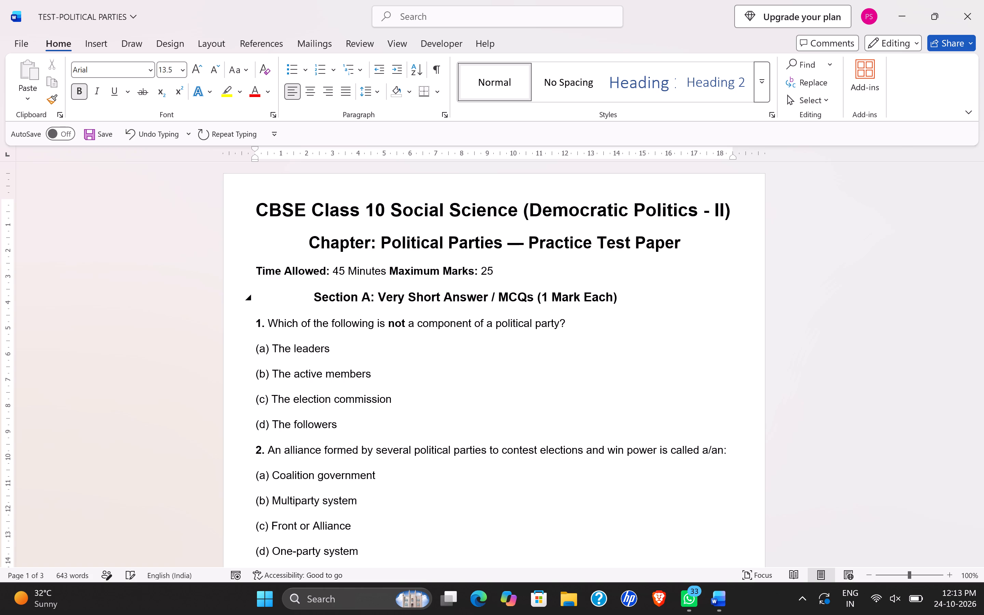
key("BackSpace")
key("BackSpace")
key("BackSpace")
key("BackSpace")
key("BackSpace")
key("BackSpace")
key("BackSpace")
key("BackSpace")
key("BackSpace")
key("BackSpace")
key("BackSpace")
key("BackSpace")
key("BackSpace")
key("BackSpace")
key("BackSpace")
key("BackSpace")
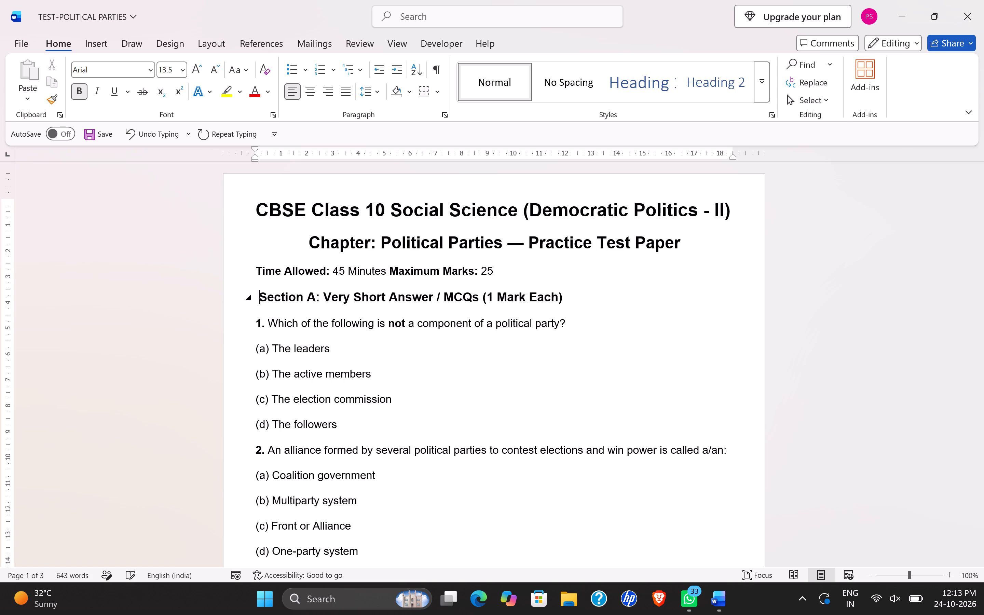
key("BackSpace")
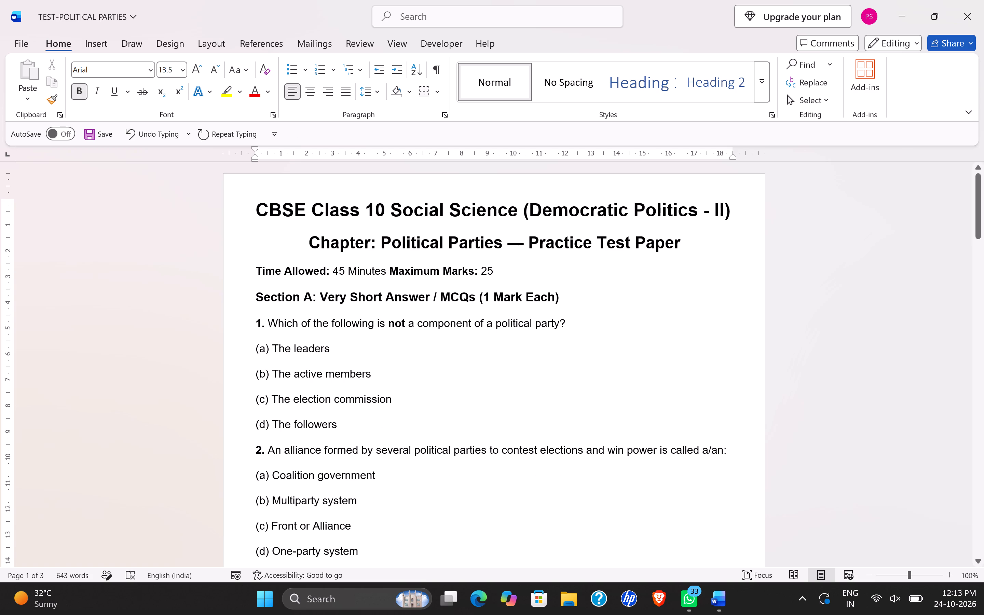
Insert spaces between "45 Minutes" and "Maximum Marks: 25" so the marks sit at the right end of the same line.
left_click(389, 274)
key("space")
key("space")
key("space")
key("space")
key("space")
key("space")
key("space")
key("space")
key("space")
key("space")
key("space")
key("space")
key("space")
key("space")
key("space")
key("space")
key("space")
key("space")
key("space")
key("space")
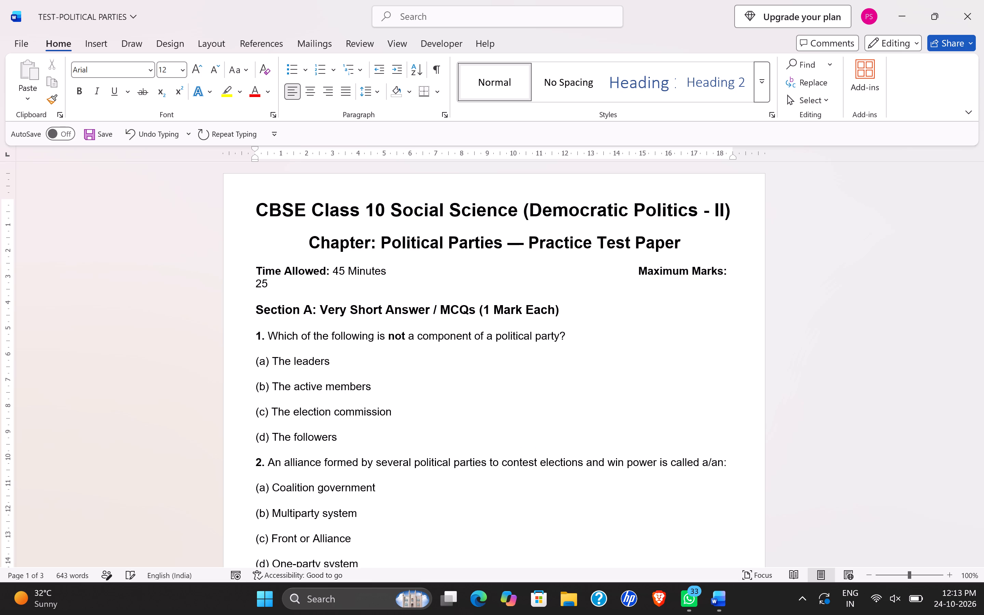
key("BackSpace")
key("BackSpace")
key("BackSpace")
key("BackSpace")
key("BackSpace")
key("BackSpace")
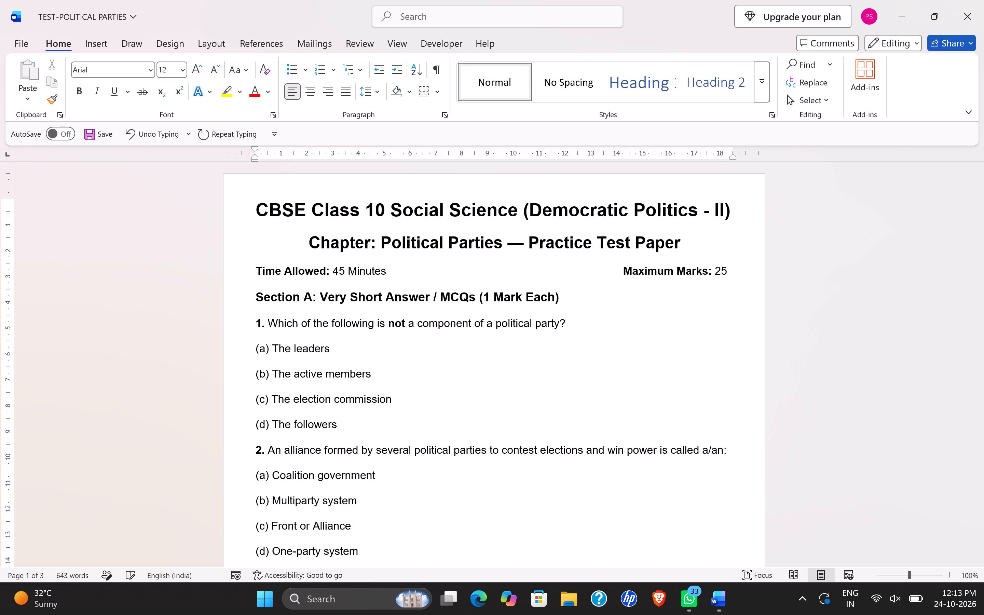
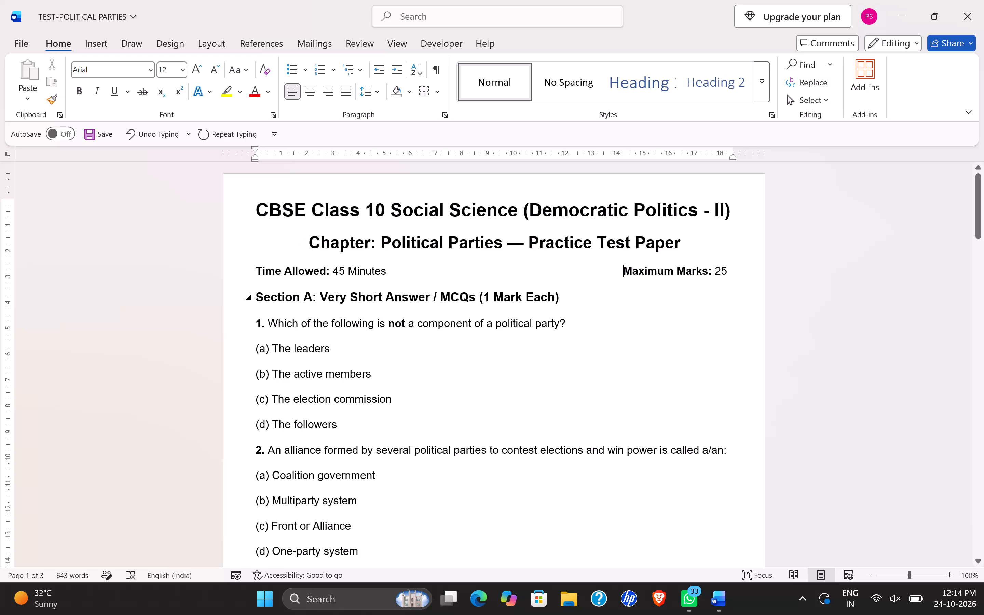
Join question 1's option (b) onto the option (a) line, separated by a wide gap of spaces.
left_click(255, 378)
key("BackSpace")
key("space")
key("space")
key("space")
key("space")
key("space")
key("space")
key("space")
key("space")
key("space")
key("space")
key("space")
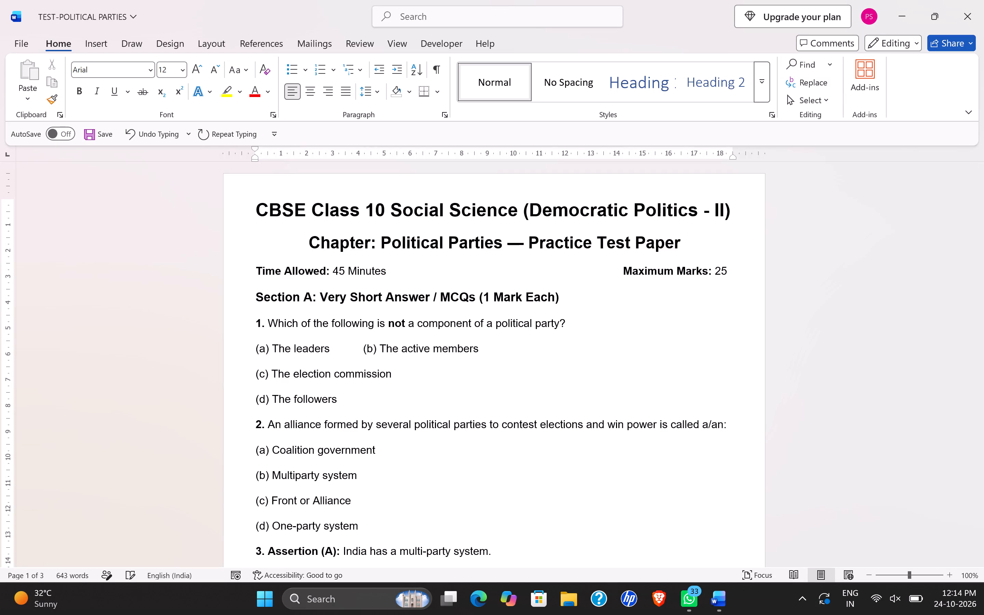
Join question 1's options (c) and (d) onto the same line as (a) and (b), with spaces between them.
left_click(253, 381)
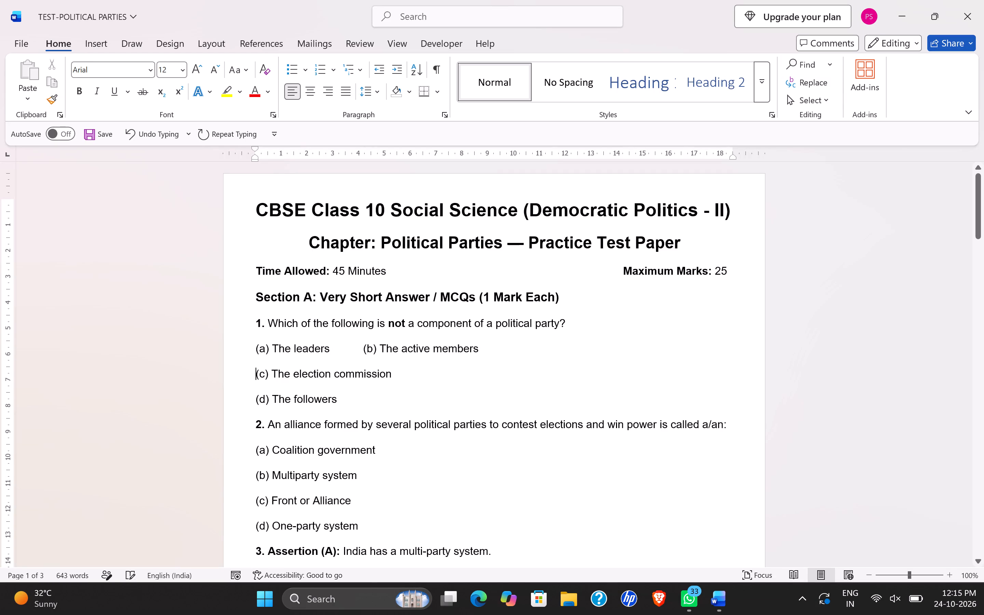
key("BackSpace")
key("space")
key("space")
key("space")
key("space")
key("space")
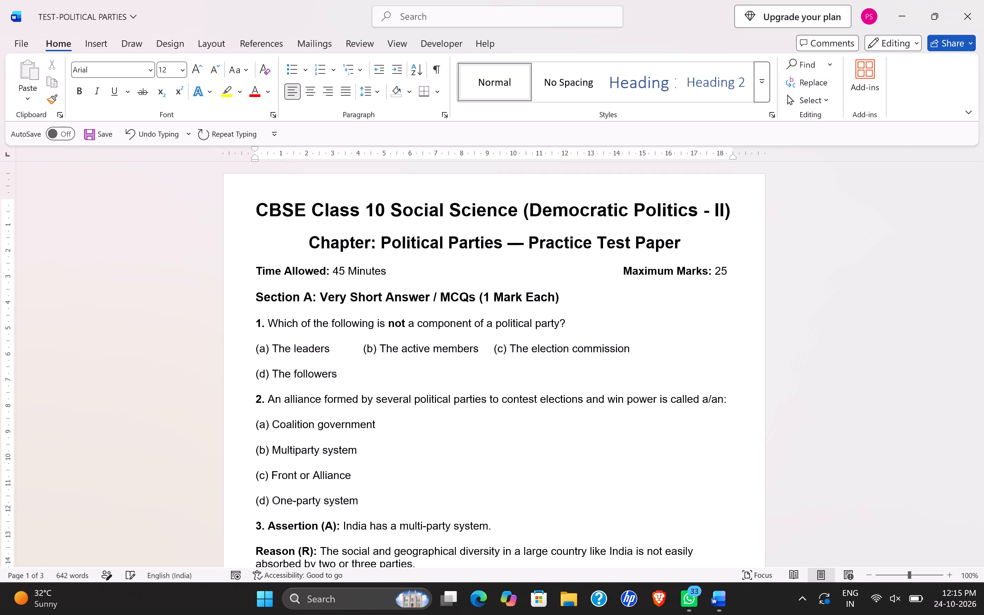
left_click(250, 375)
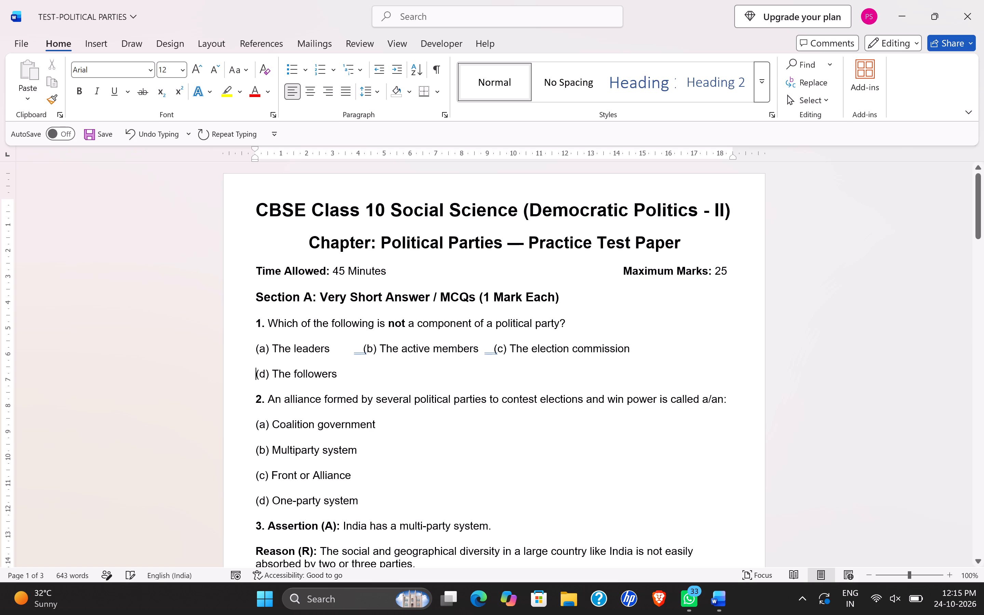
key("BackSpace")
key("space")
key("space")
key("space")
key("space")
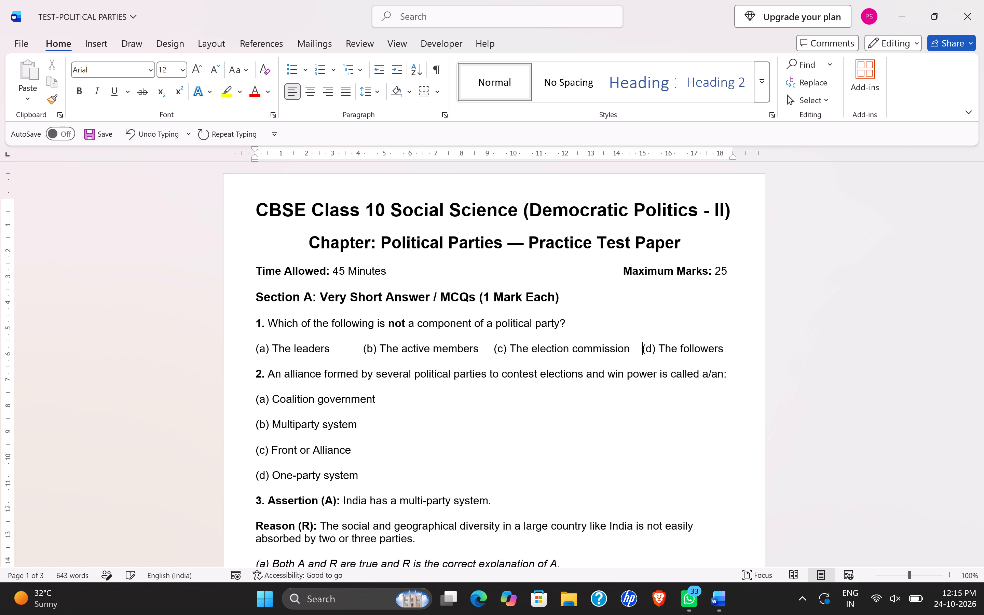
key("space")
key("space")
key("space")
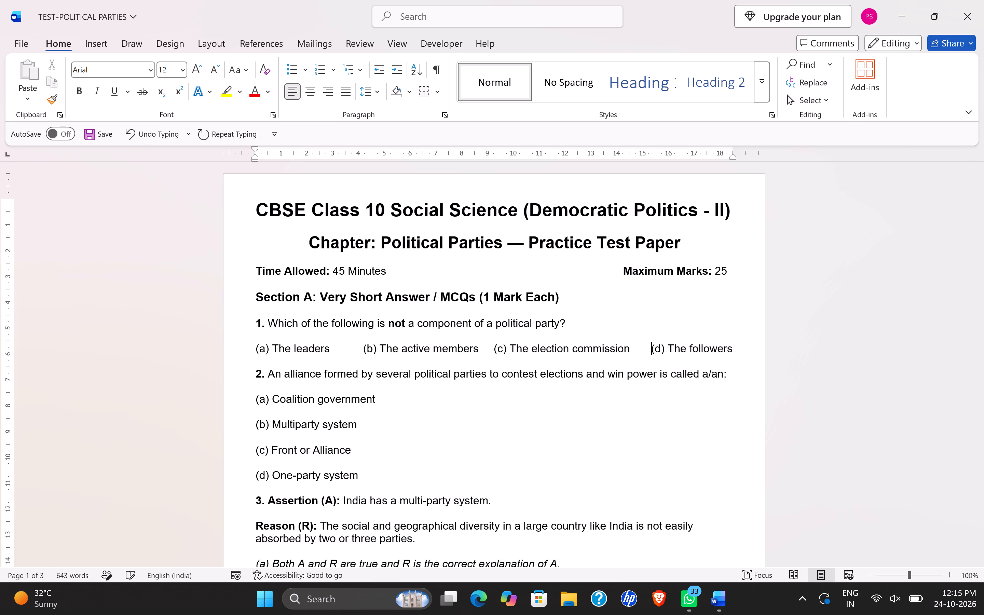
Adjust the spaces between question 1's four options so they are more evenly spread and fit on one line.
left_click(487, 351)
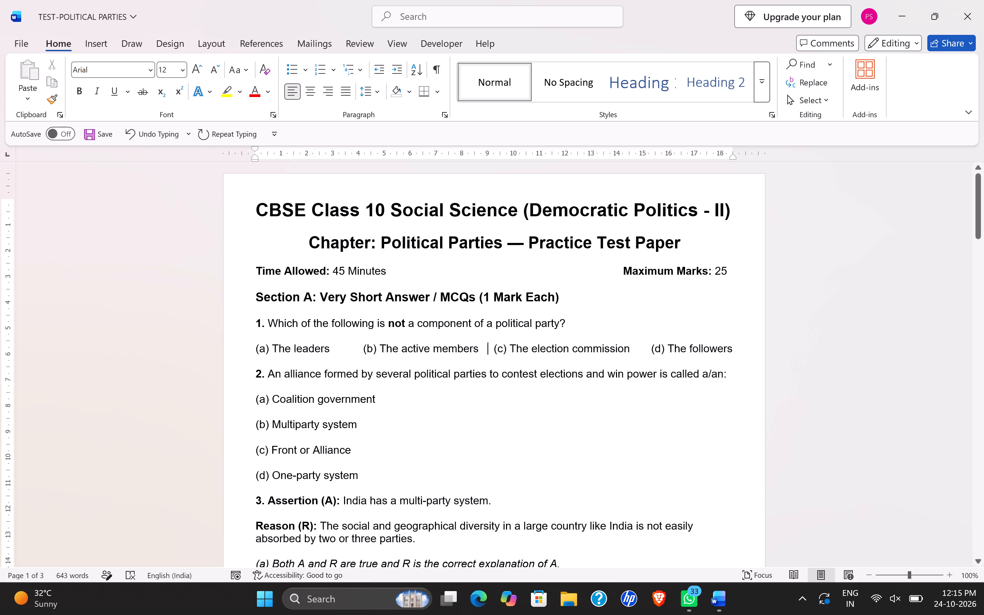
key("space")
key("space")
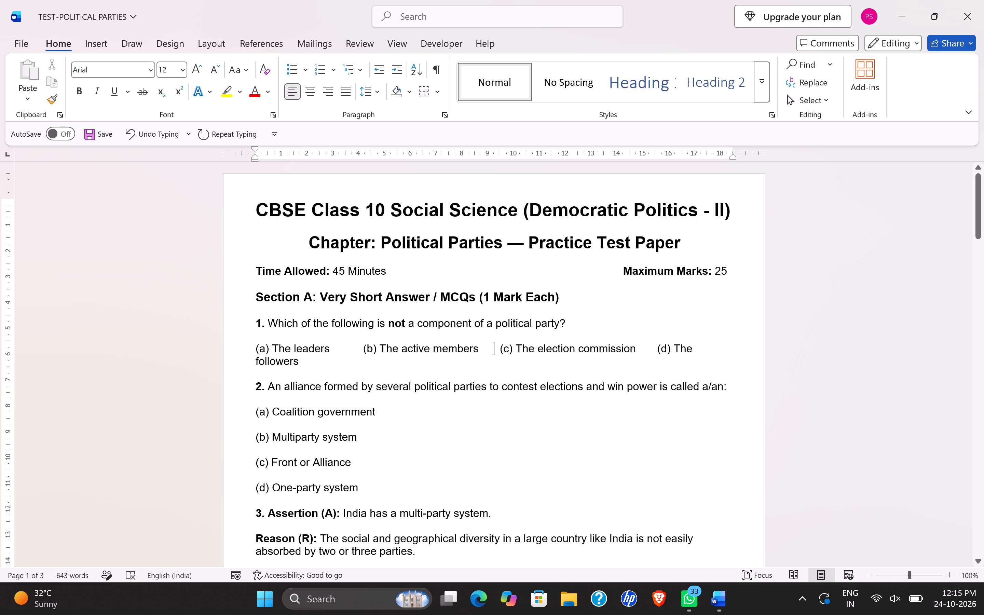
left_click(655, 355)
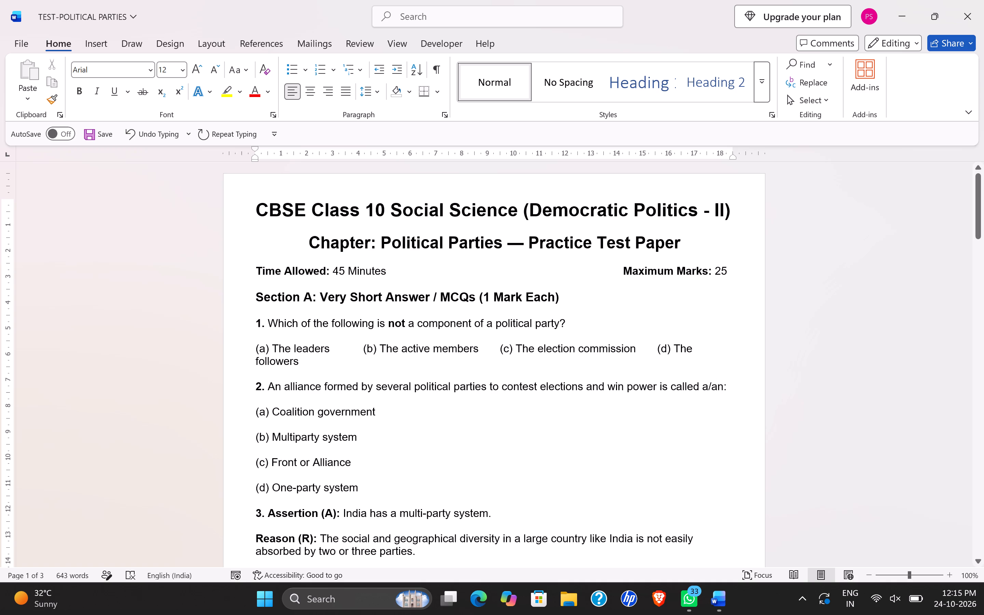
left_click(655, 347)
key("BackSpace")
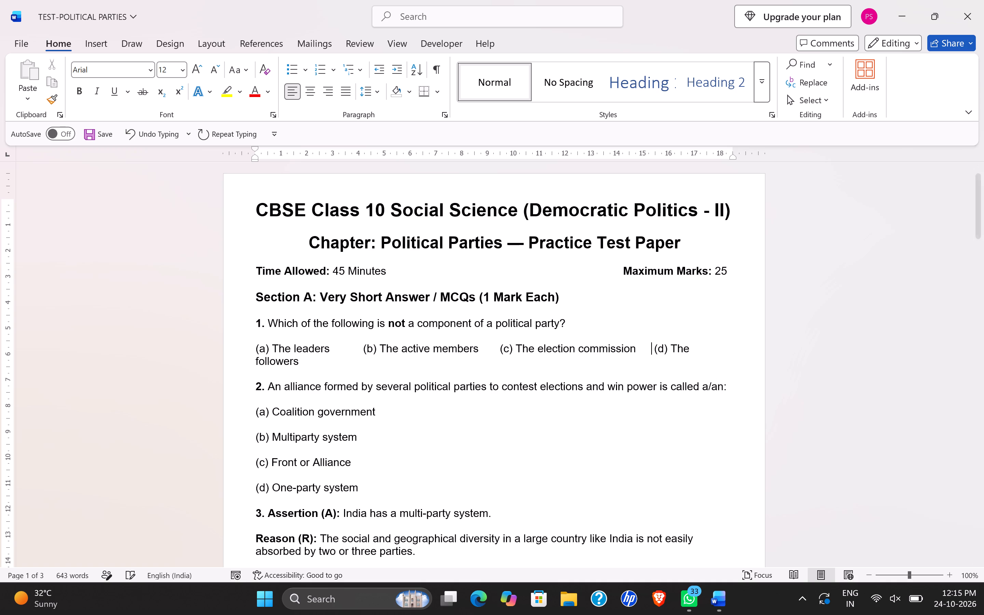
key("BackSpace")
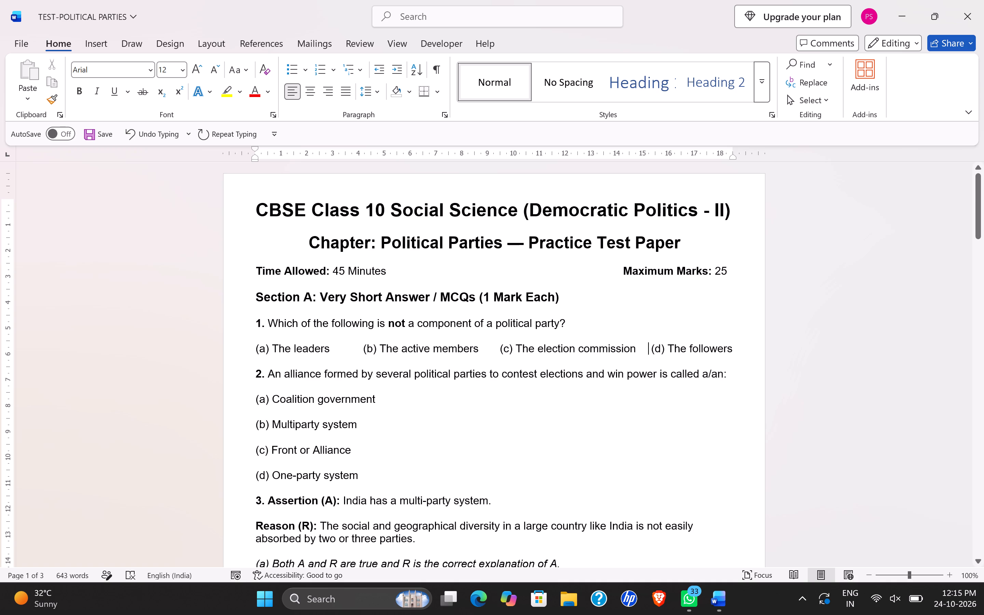
left_click(359, 350)
key("BackSpace")
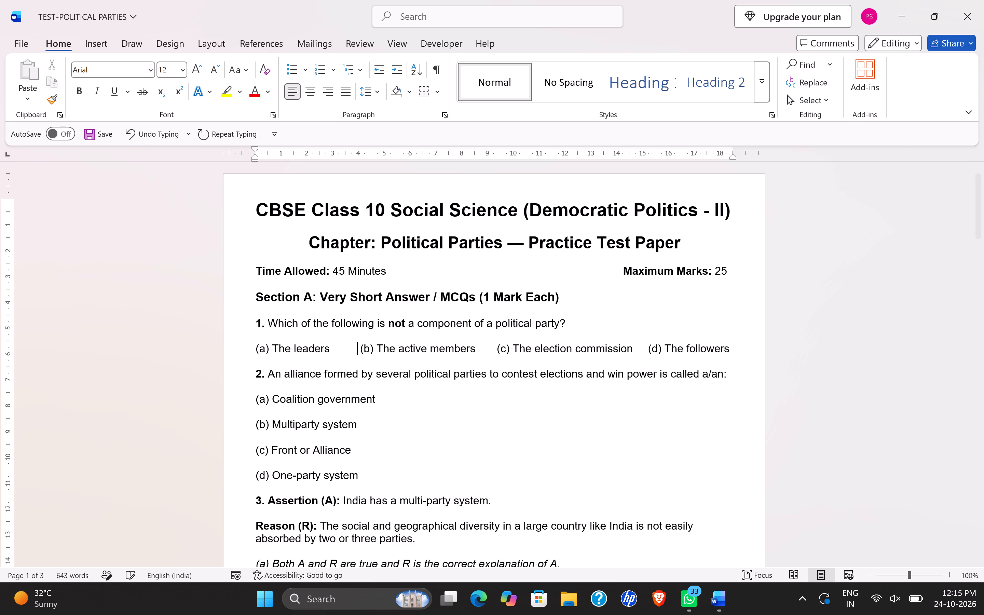
key("BackSpace")
left_click(496, 353)
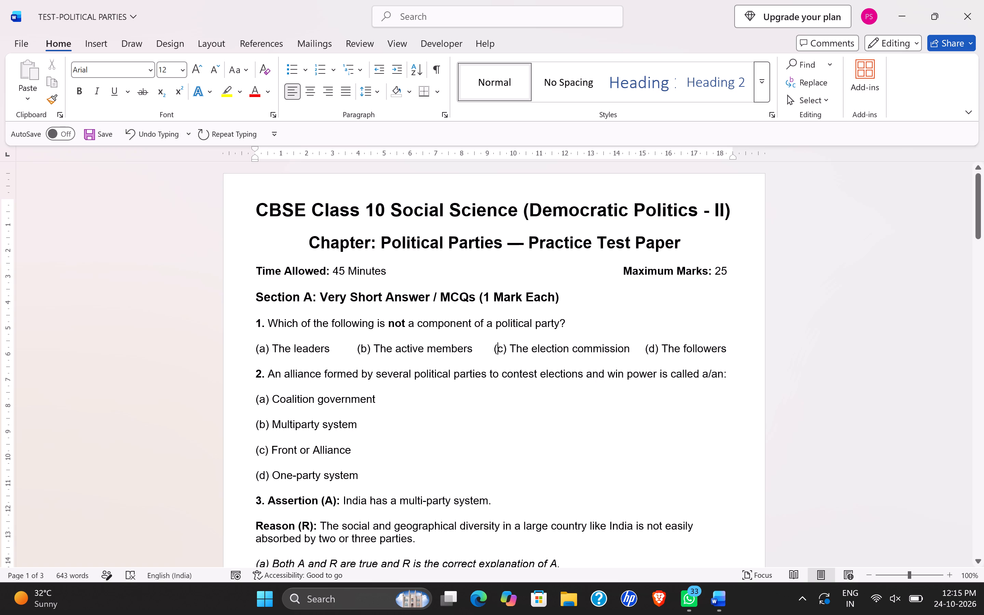
key("Left")
key("space")
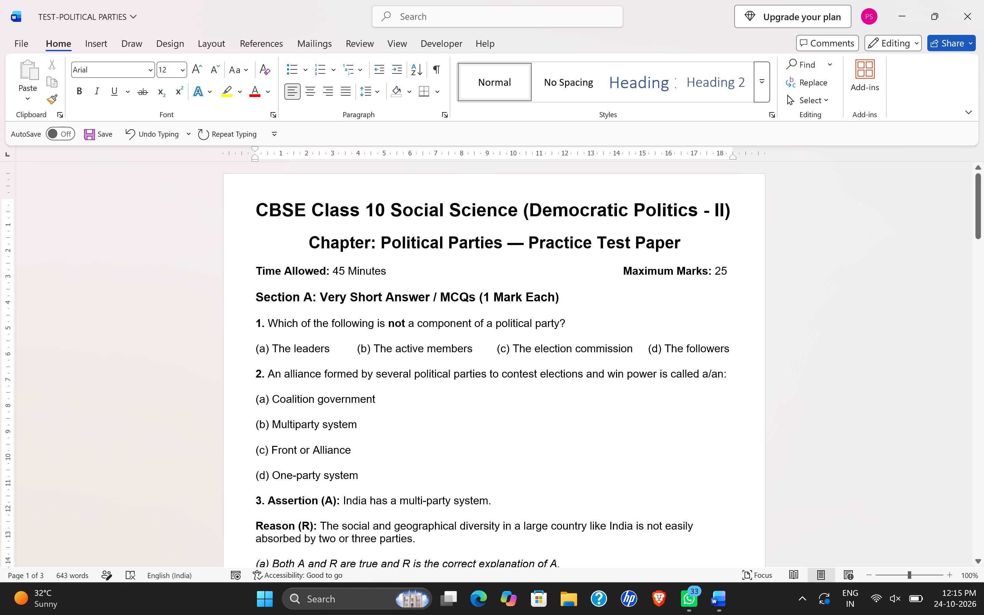
left_click(644, 349)
key("space")
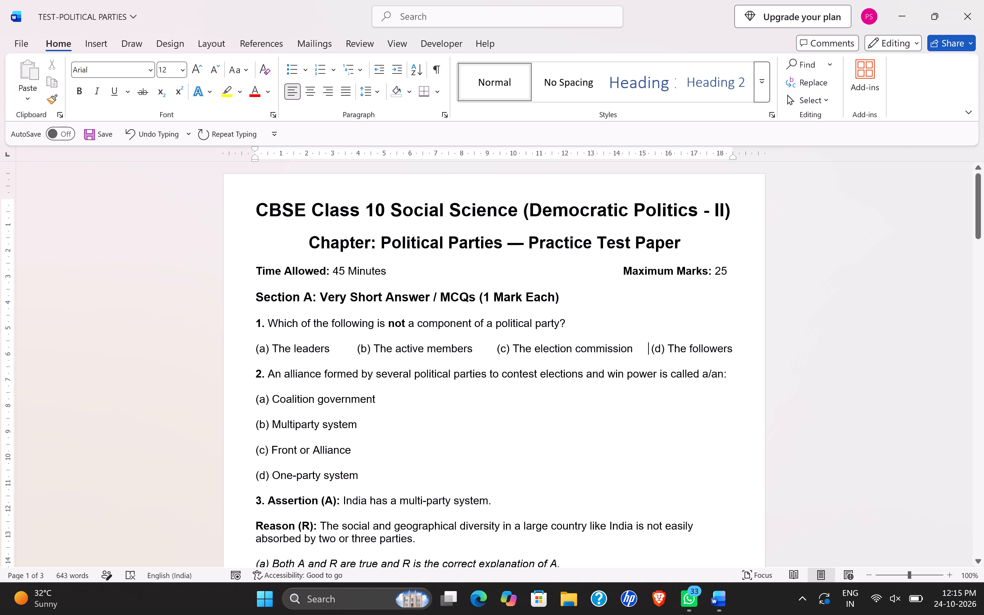
Join question 2's options (b), (c) and (d) onto the option (a) line, separated by spaces.
left_click(253, 429)
key("BackSpace")
key("space")
key("space")
key("space")
key("space")
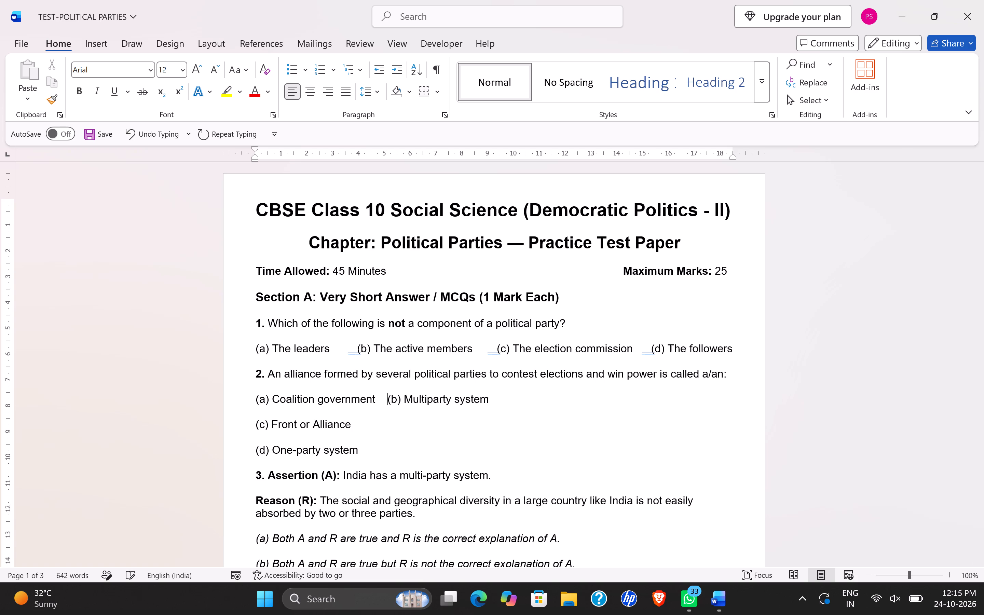
left_click(251, 432)
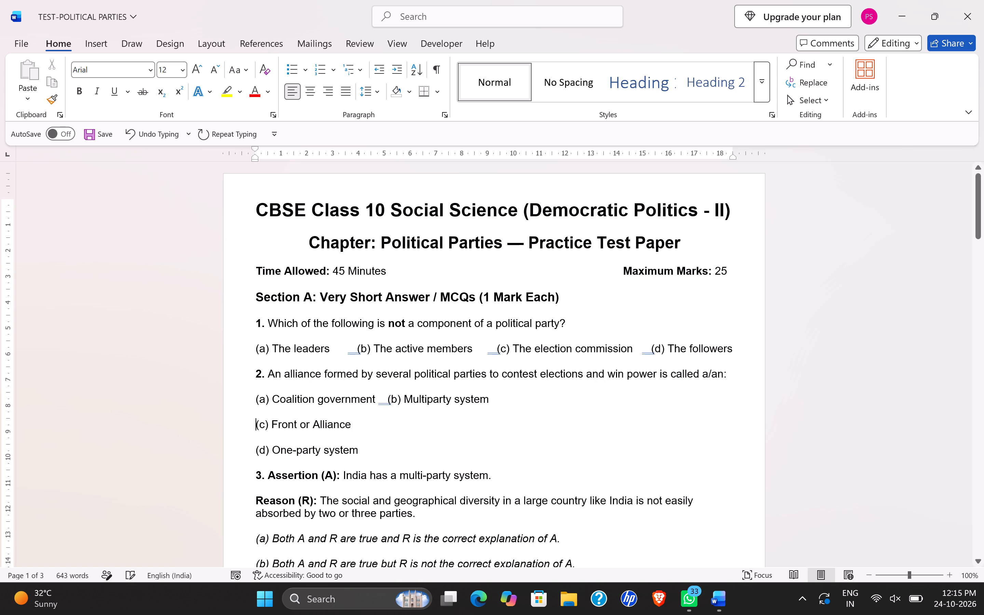
key("BackSpace")
key("space")
key("space")
key("space")
key("space")
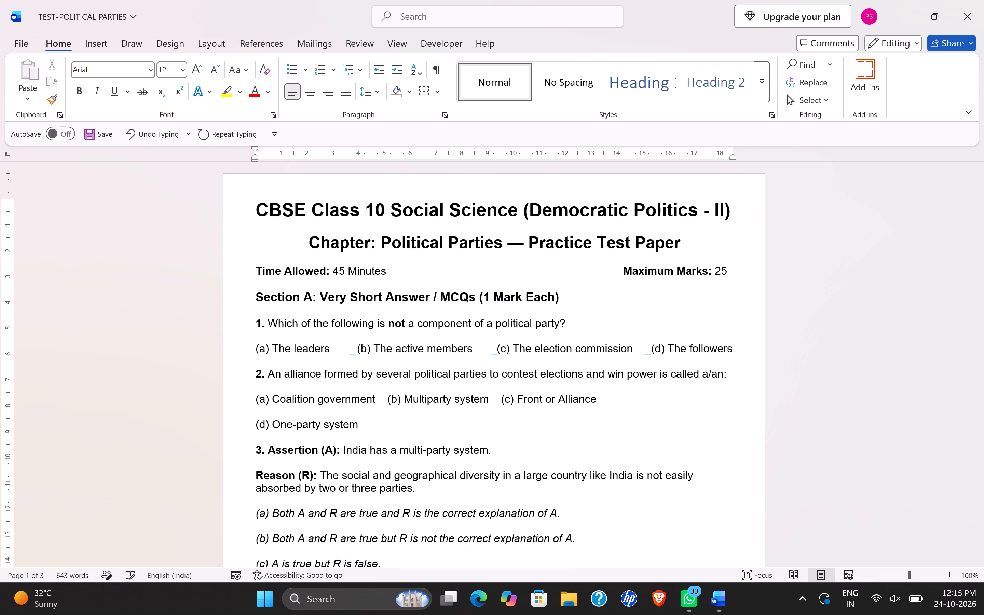
left_click(252, 427)
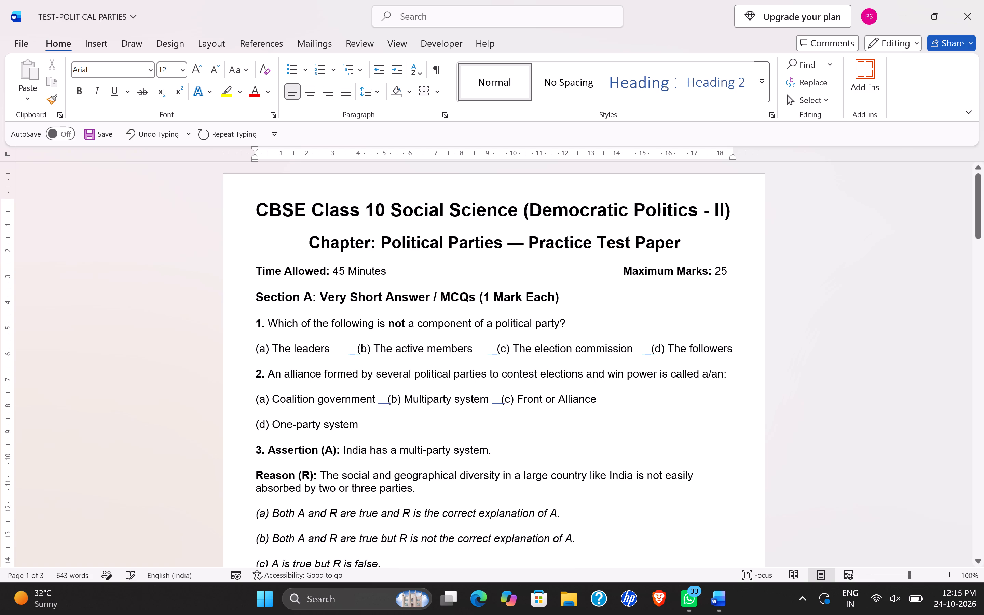
key("BackSpace")
key("space")
key("space")
key("space")
key("space")
key("space")
key("space")
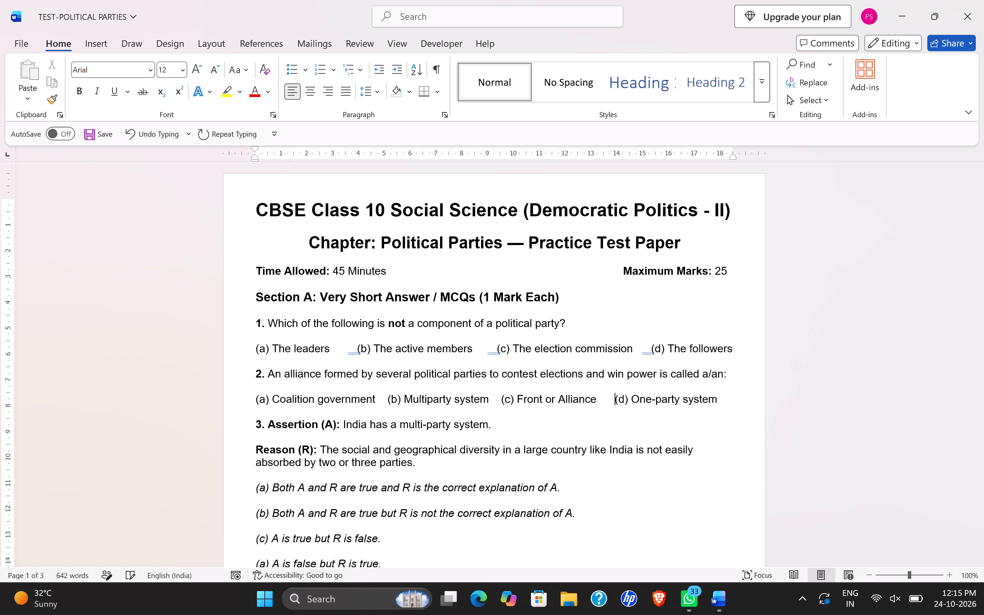
Relabel question 3's last option, "A is false but R is true.", as (d).
scroll(320, 411, "down", 2)
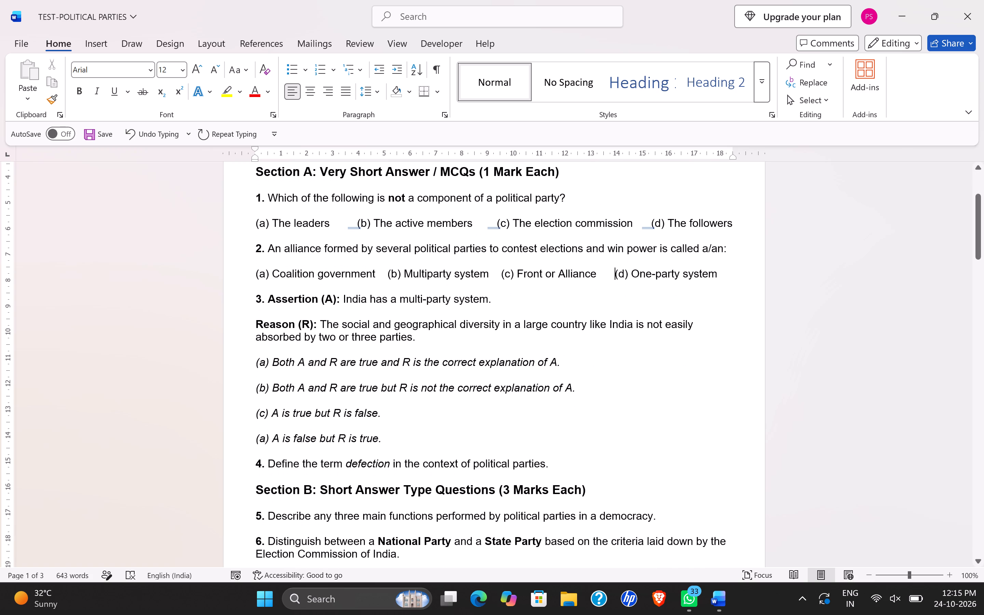
left_click(250, 442)
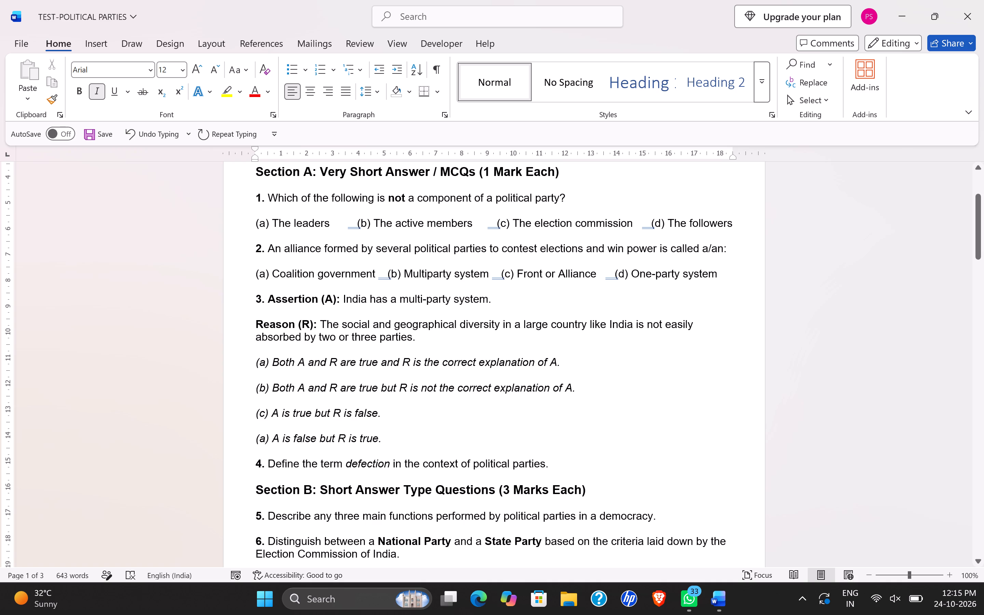
left_click(264, 441)
key("BackSpace")
key("d")
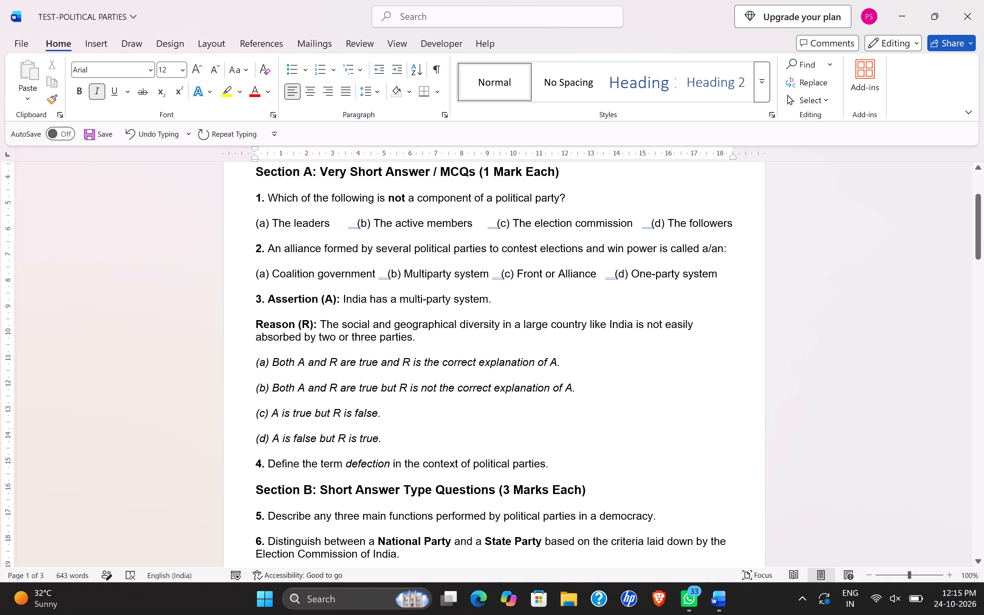
Join question 3's option (d) onto the option (c) line, separated by a wide gap of spaces.
left_click(250, 446)
key("BackSpace")
key("space")
key("space")
key("space")
key("space")
key("space")
key("space")
key("space")
key("space")
key("space")
key("space")
key("space")
key("space")
key("space")
key("space")
key("space")
key("space")
key("space")
key("space")
key("space")
key("space")
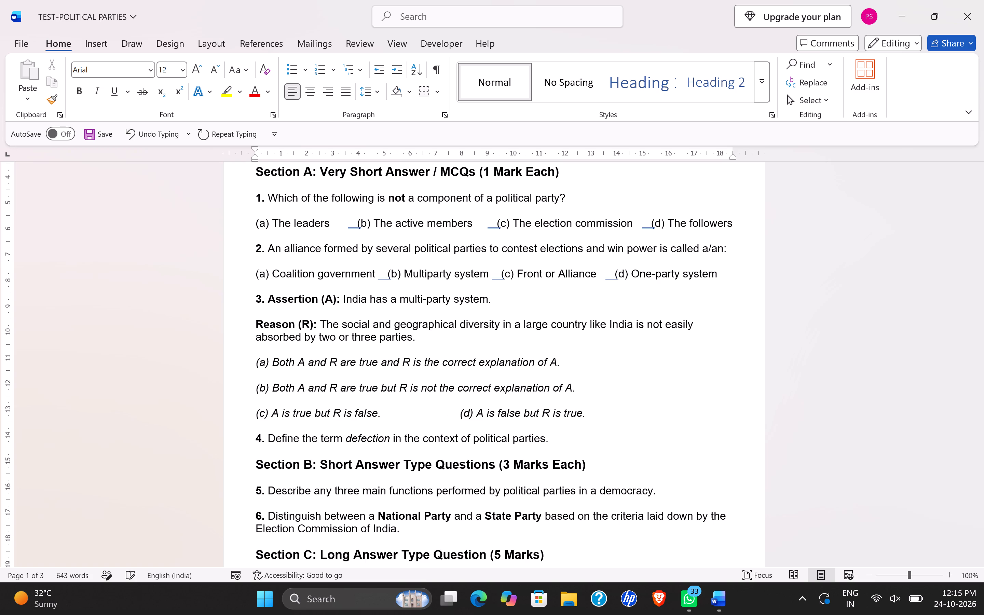
Insert blank lines above the Answer Key & Marking Scheme heading until it starts on a new page with its table.
scroll(250, 446, "down", 8)
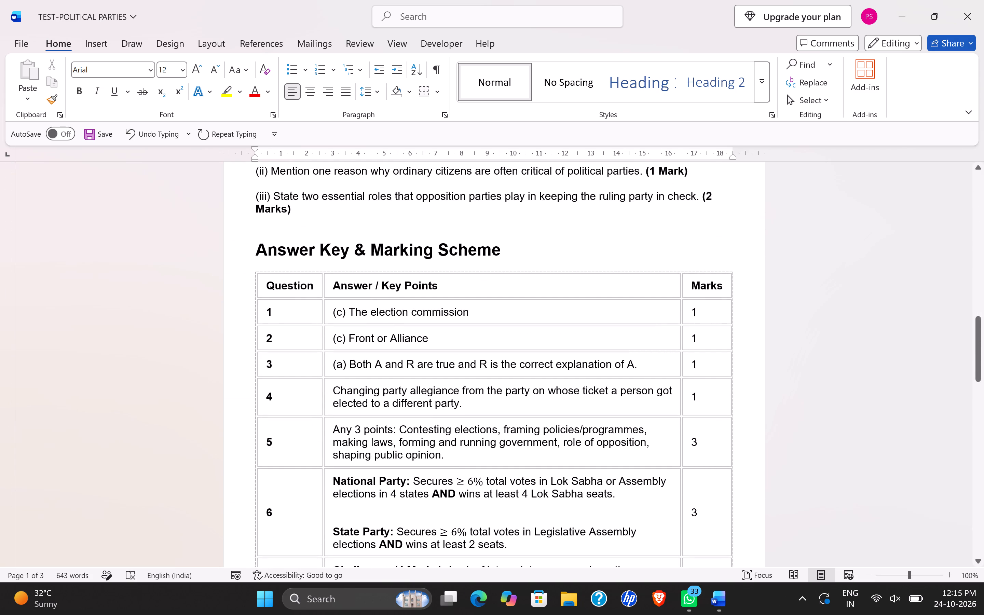
left_click(323, 236)
key("Return")
key("Return")
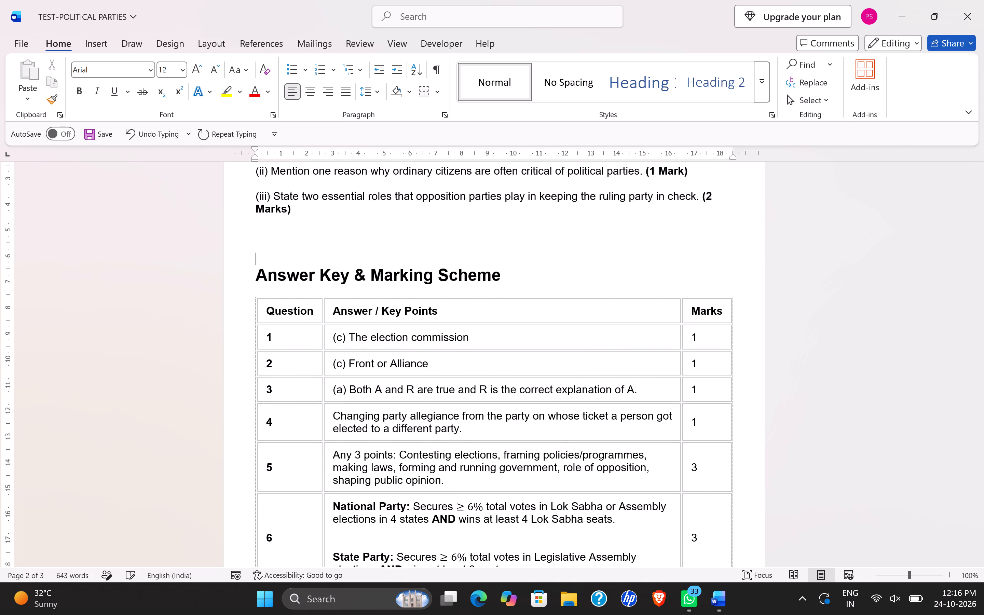
key("Return")
key("Return")
key("Return")
key("Return")
key("Return")
key("Return")
key("Return")
key("Return")
key("Return")
key("Return")
key("Return")
key("Return")
key("Return")
key("Return")
key("Return")
key("Return")
key("Return")
key("Return")
key("Return")
key("Return")
key("Return")
key("Return")
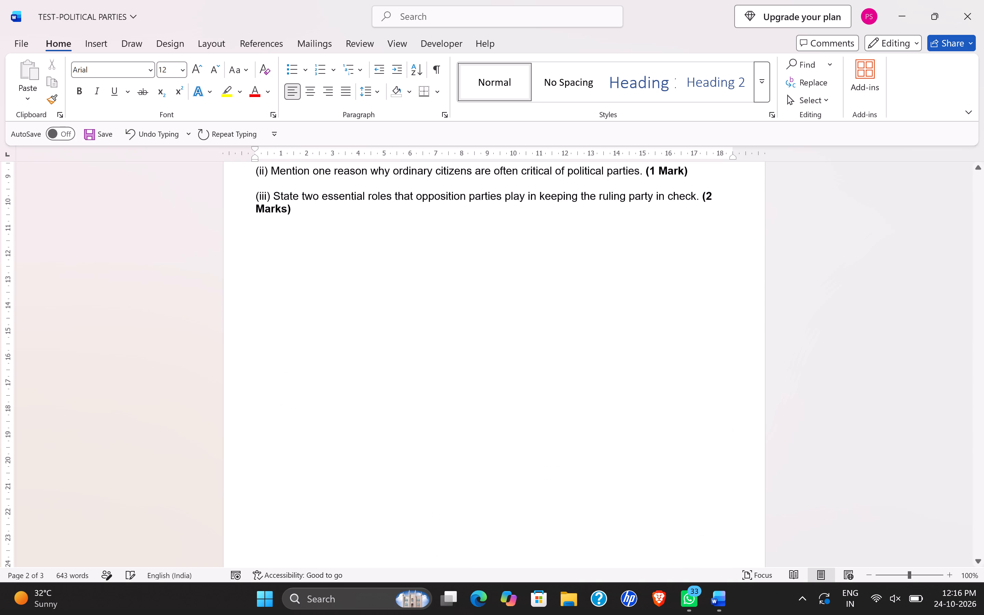
scroll(323, 236, "down", 5)
key("Return")
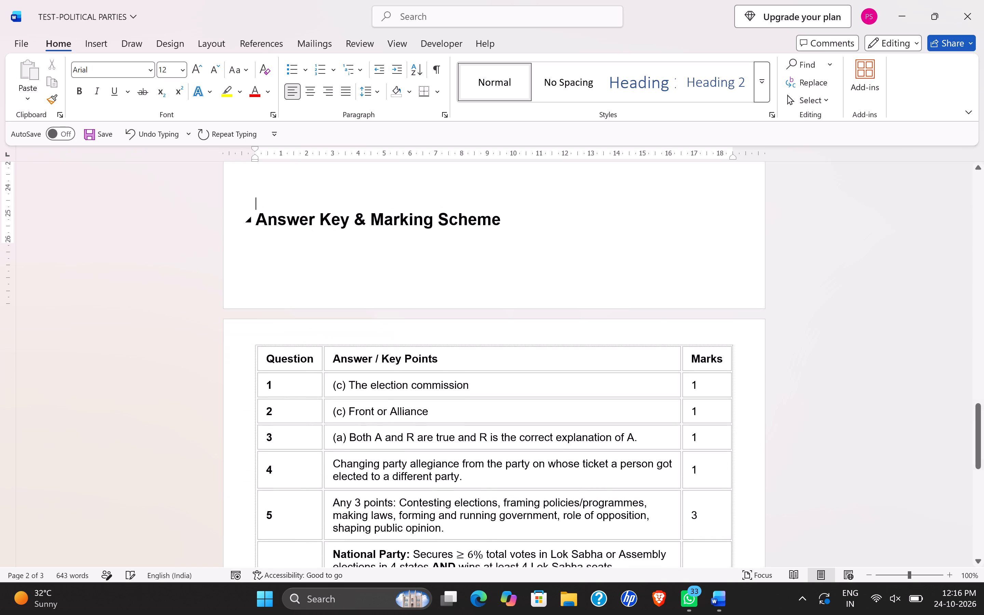
key("Return")
key("Return")
key("Return")
key("BackSpace")
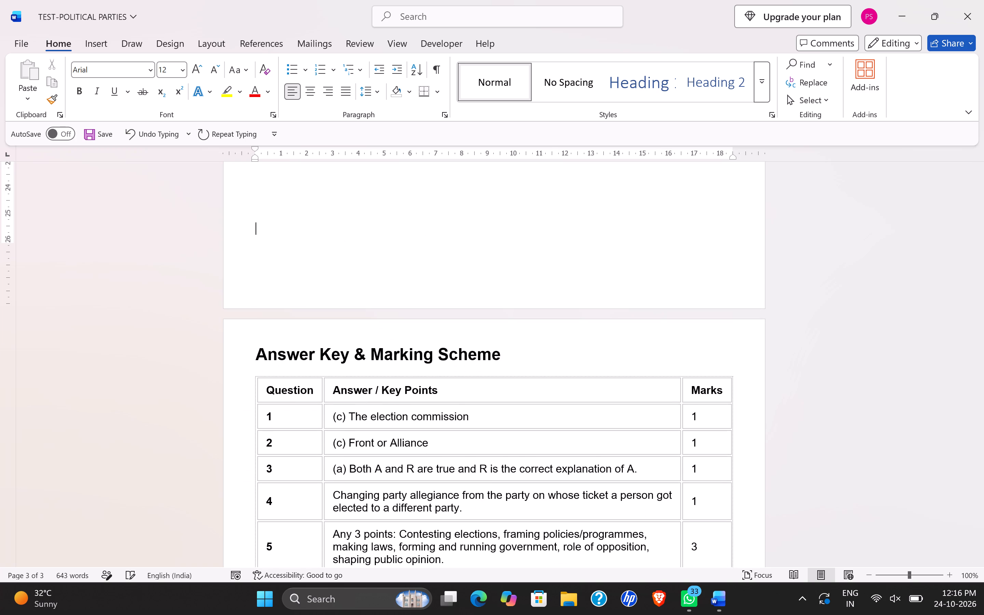
Apply the No Spacing style to the whole table under the Answer Key & Marking Scheme heading.
scroll(267, 385, "down", 1)
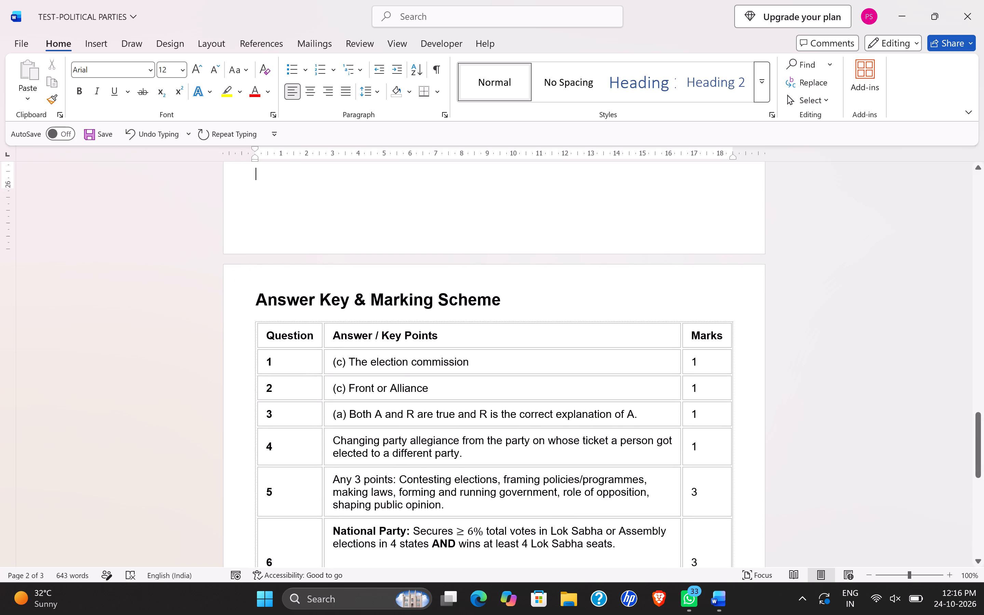
left_click(253, 319)
left_click(261, 326)
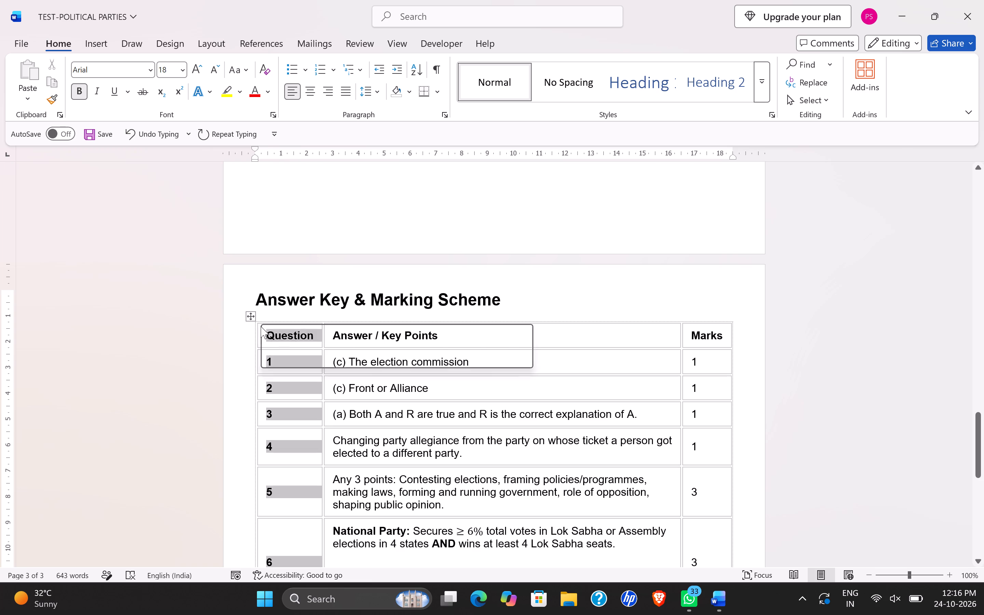
left_click(248, 317)
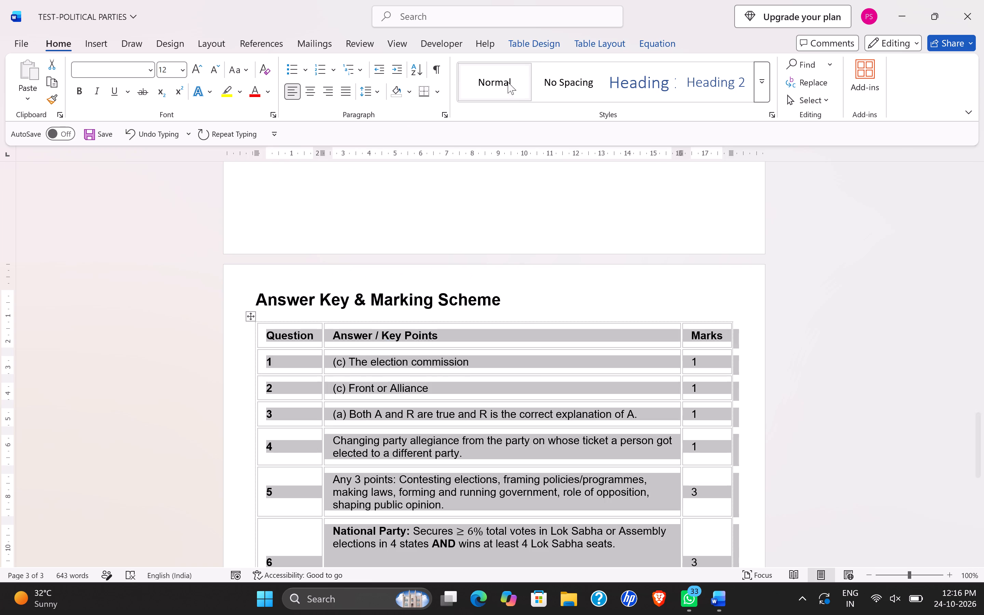
left_click(551, 92)
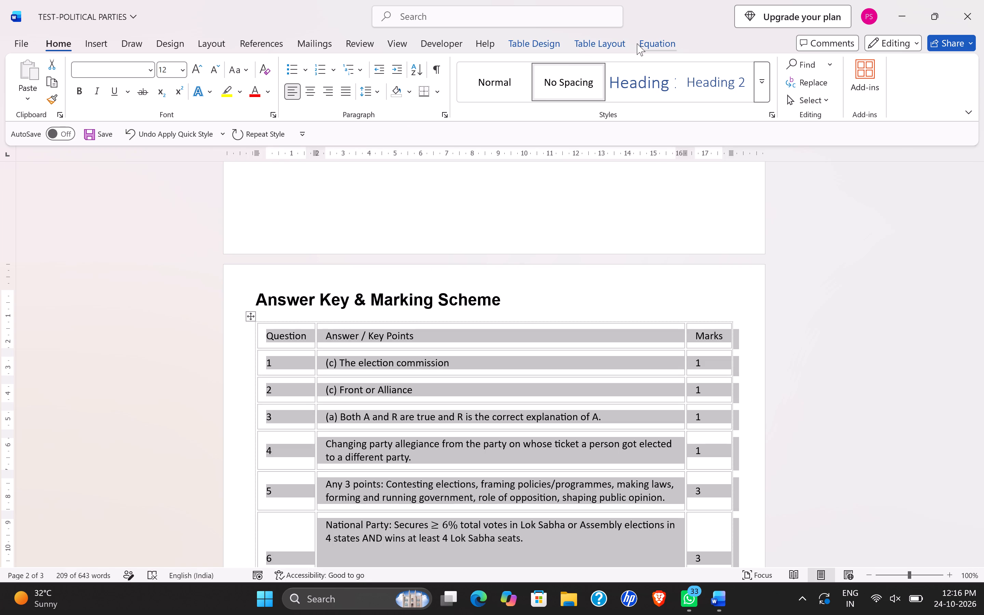
Apply the plain grid table style with single-line borders to the answer key table.
left_click(611, 48)
left_click(556, 41)
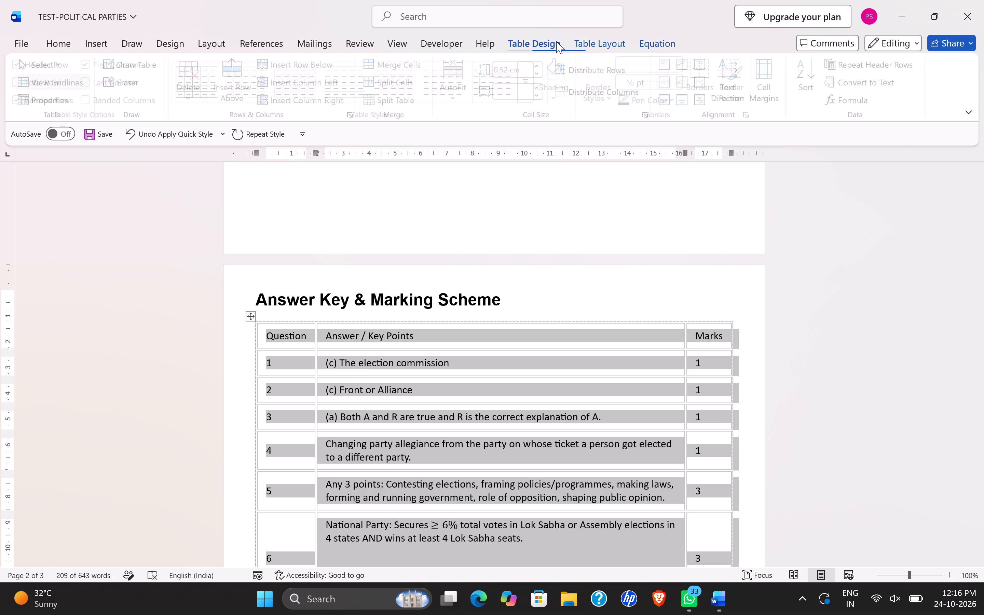
left_click(208, 92)
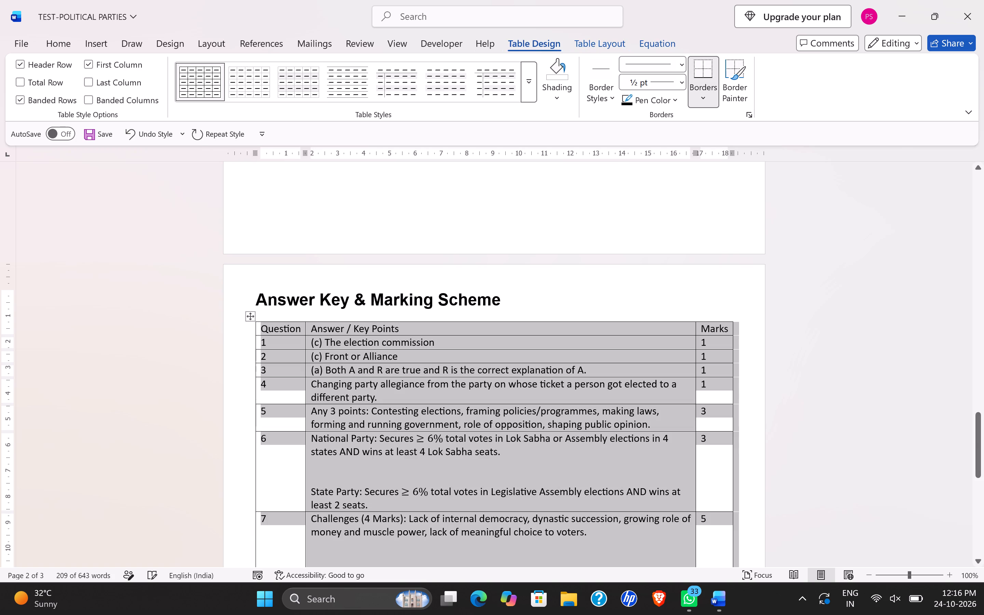
left_click(532, 249)
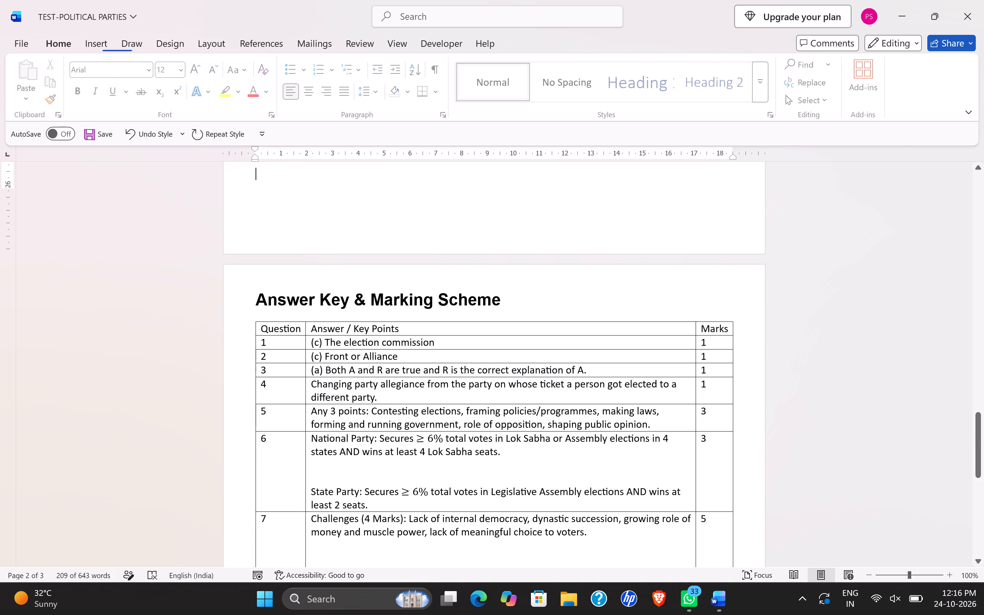
Make the answer key table's header row (Question, Answer / Key Points, Marks) bold.
left_click_drag(259, 330, 464, 313)
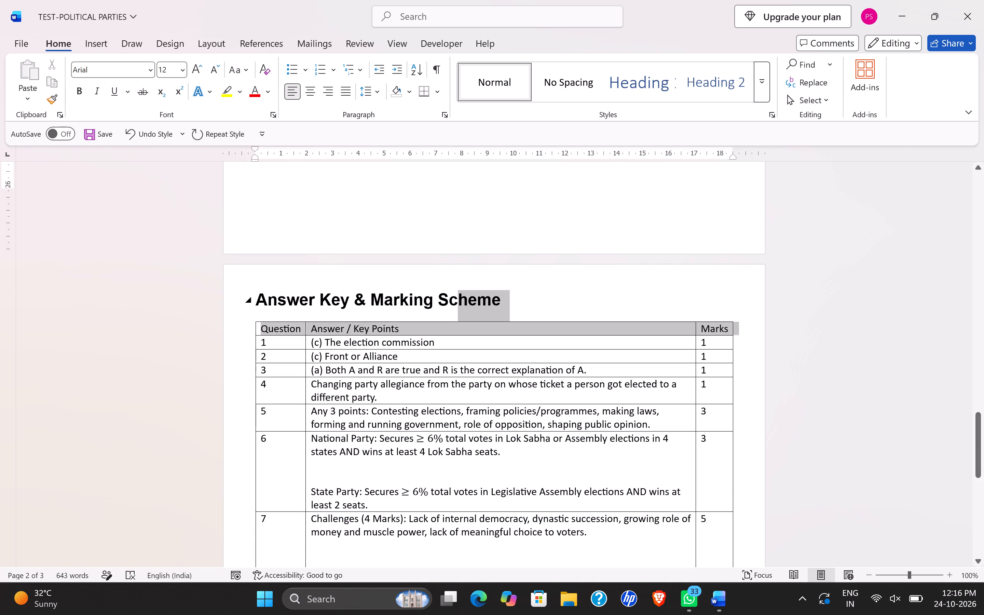
left_click_drag(464, 313, 729, 327)
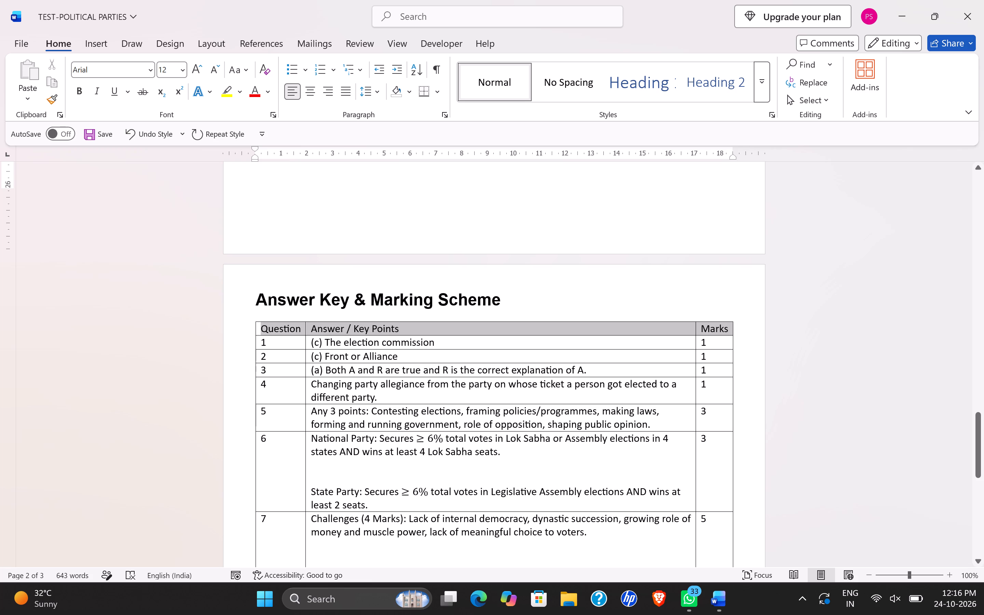
left_click_drag(729, 327, 728, 328)
key("ctrl+b")
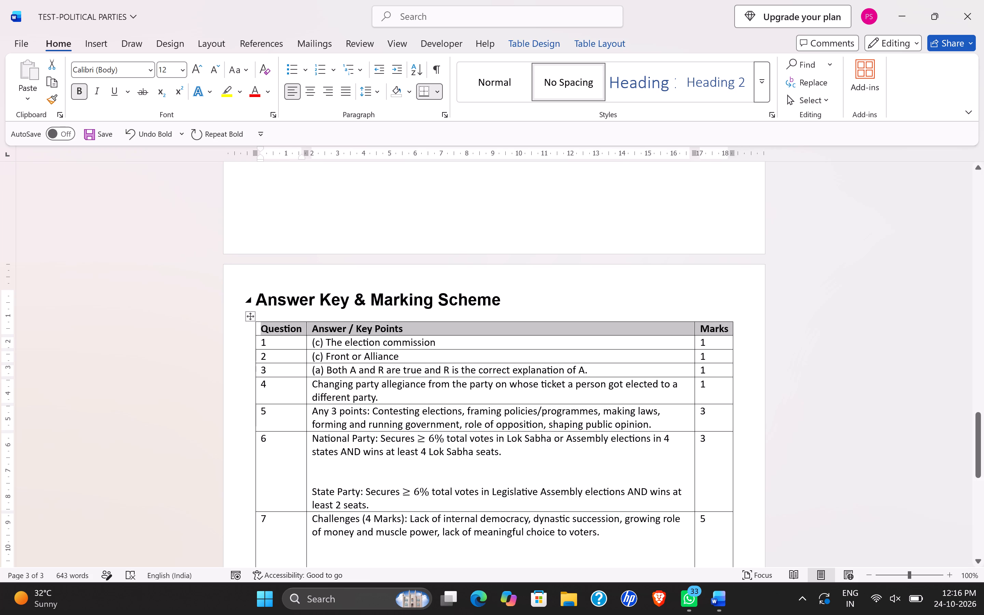
Insert six blank lines above the Section D: Case/Source-Based Question heading so that the section starts on the second page.
scroll(548, 318, "down", 6)
scroll(548, 318, "up", 11)
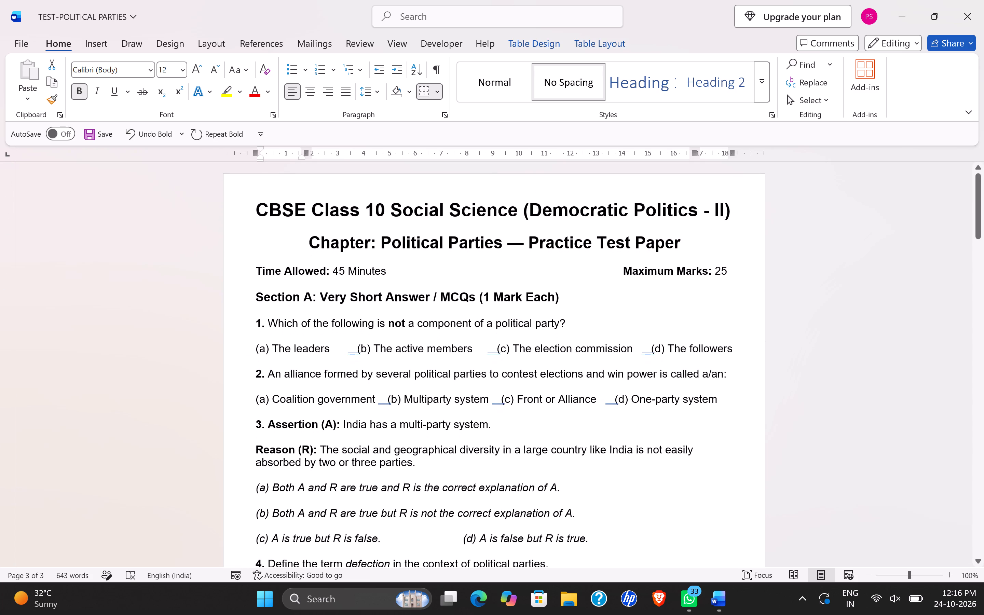
scroll(548, 318, "down", 8)
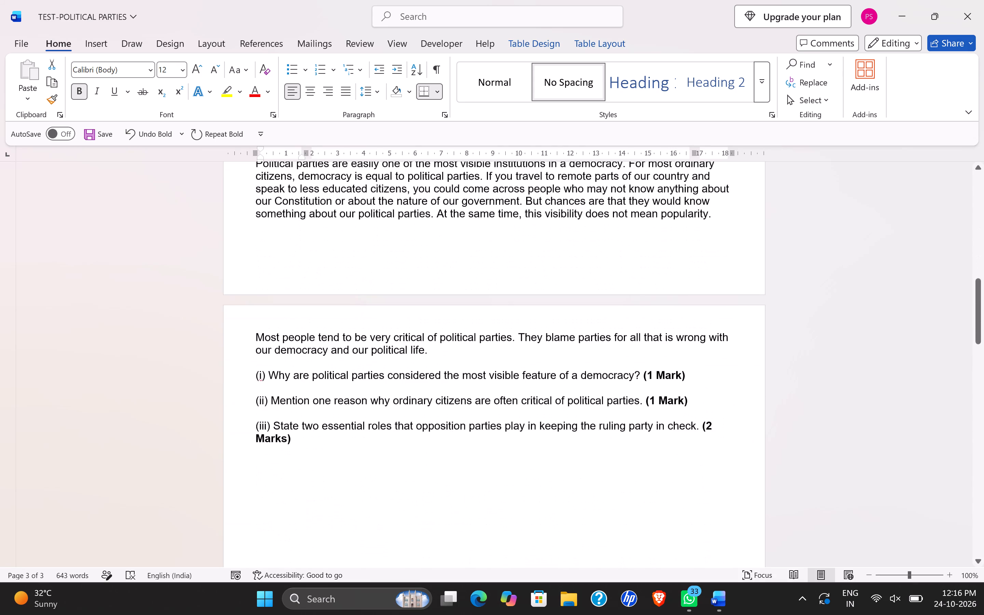
scroll(548, 318, "up", 2)
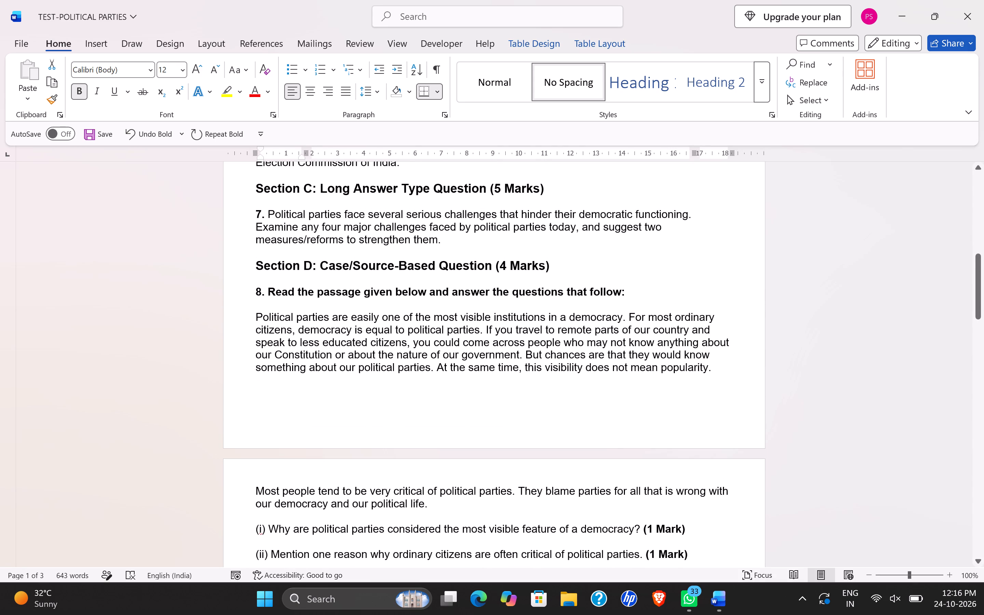
left_click(252, 267)
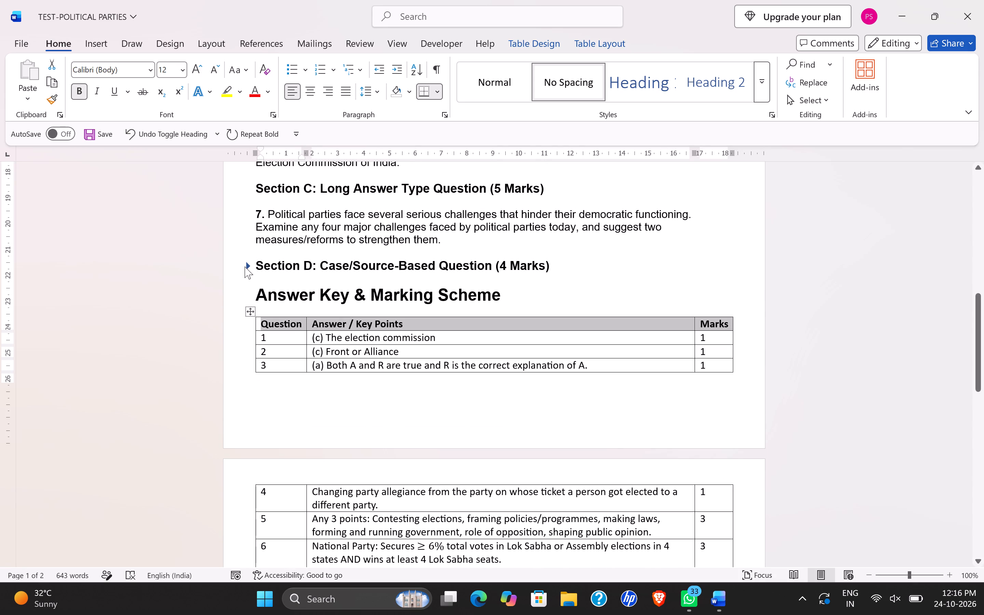
left_click(250, 267)
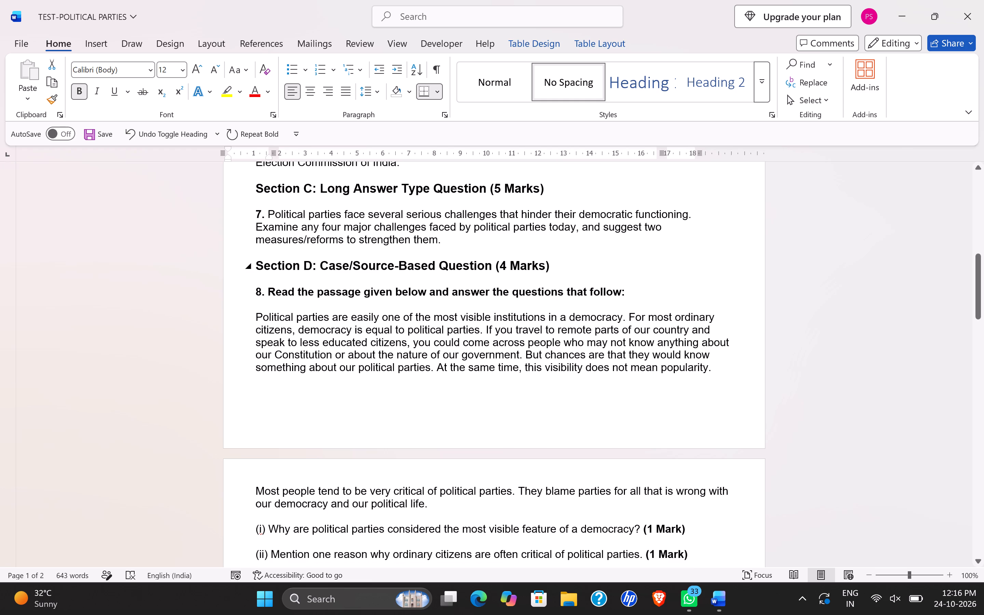
left_click(257, 265)
key("Return")
key("Return")
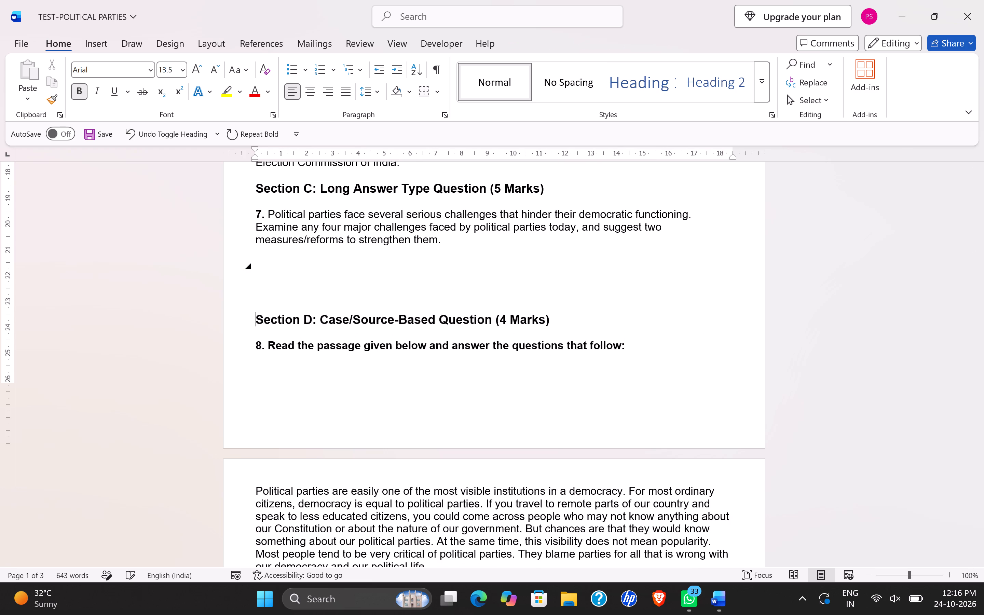
key("Return")
key("Return")
key("Return")
key("Return")
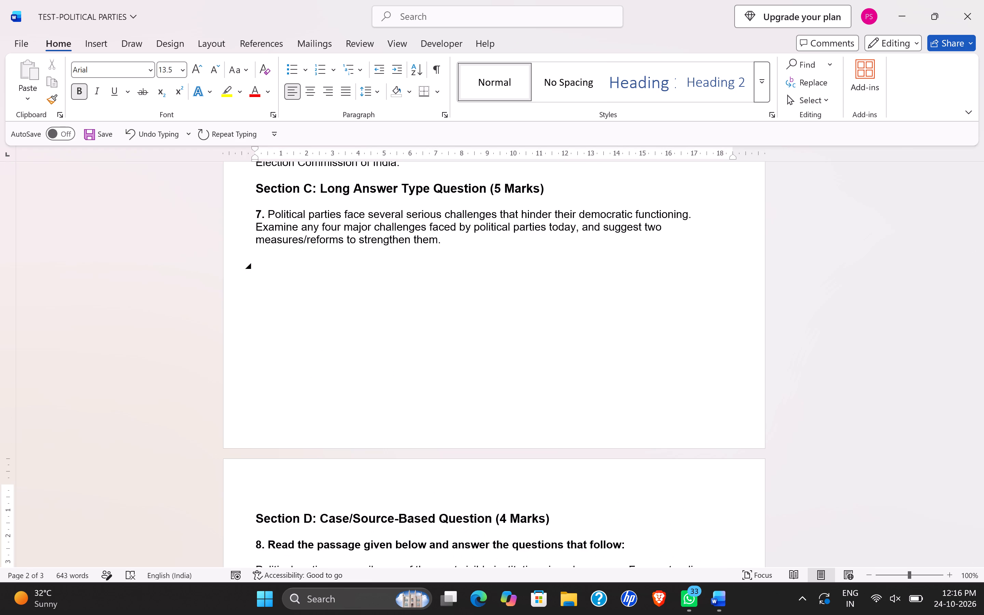
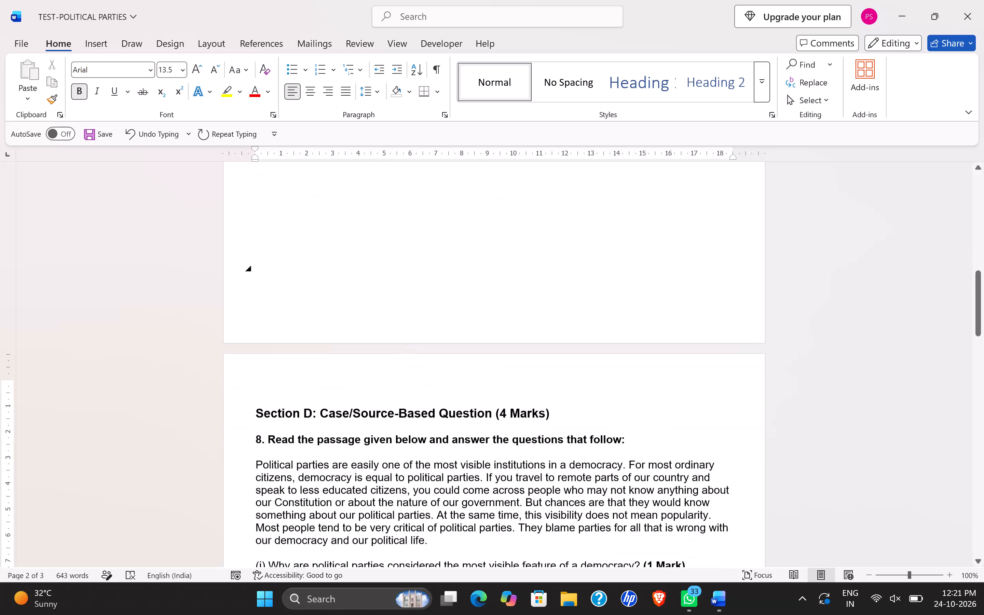
Remove the blank lines above the Section D heading so that it starts as its own paragraph directly after question 7.
scroll(260, 270, "down", 2)
scroll(260, 270, "up", 6)
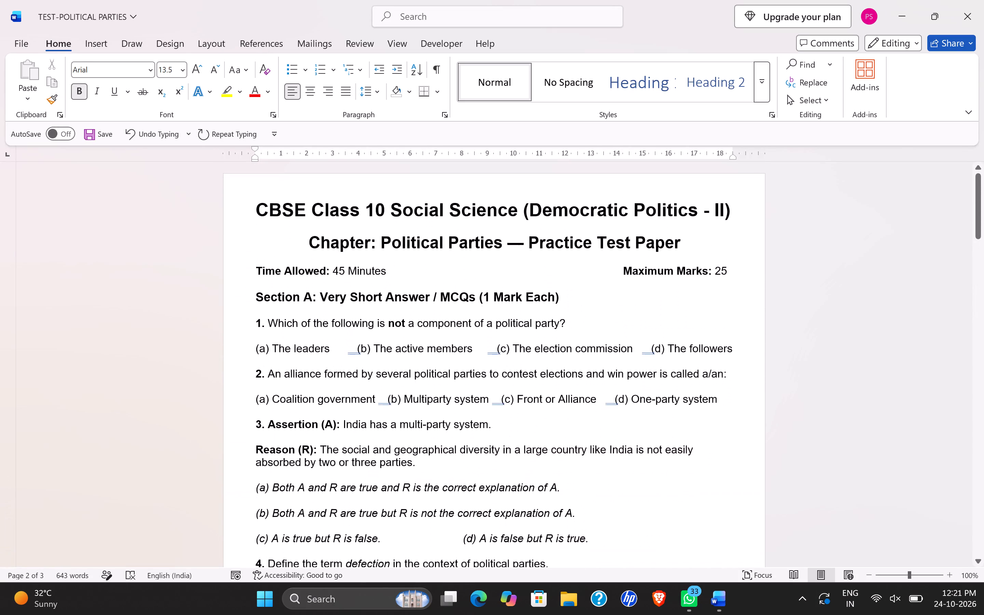
scroll(260, 270, "down", 5)
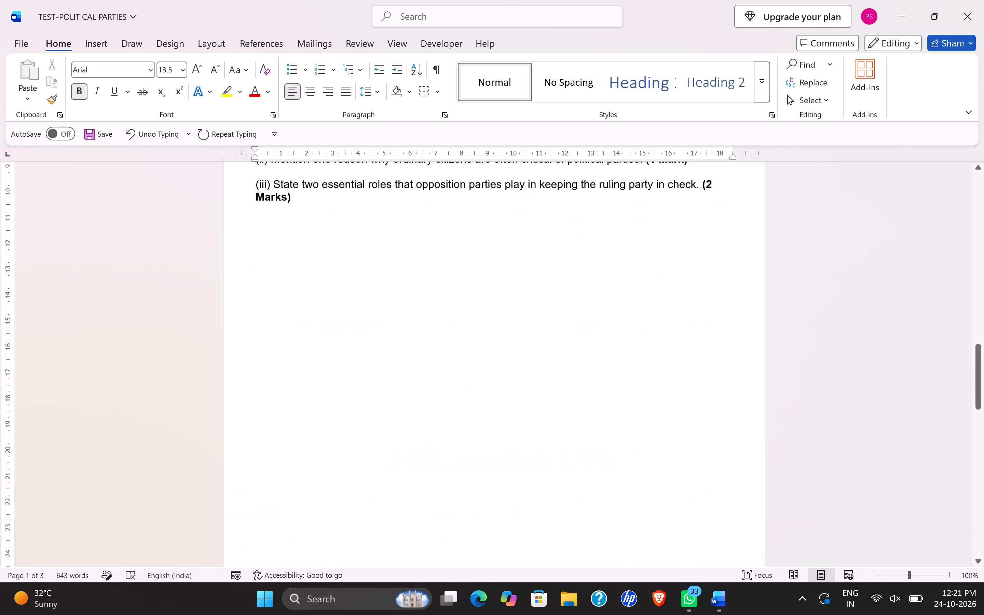
scroll(260, 270, "down", 1)
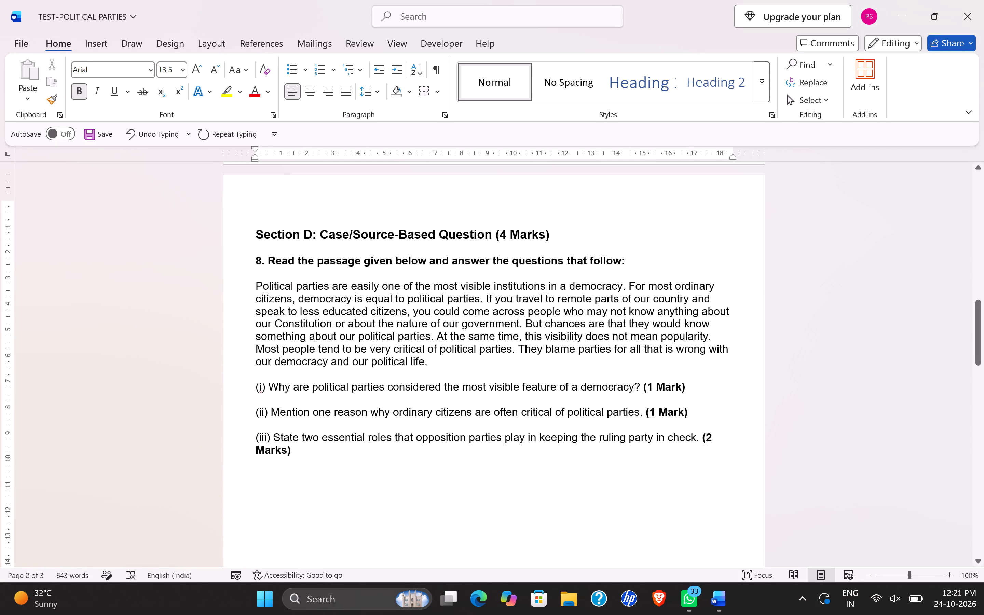
scroll(260, 270, "up", 9)
scroll(260, 270, "down", 2)
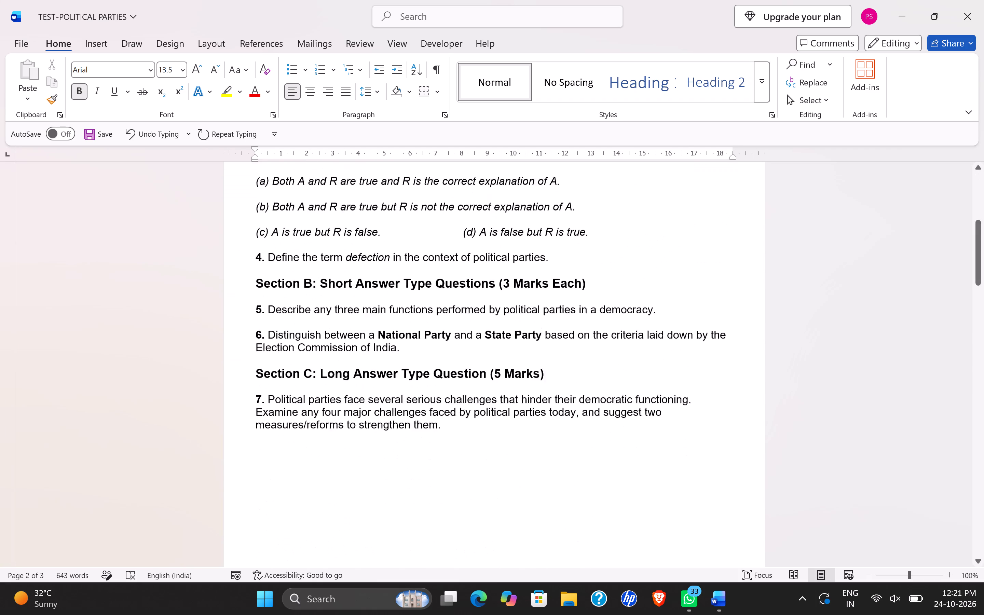
scroll(260, 270, "down", 4)
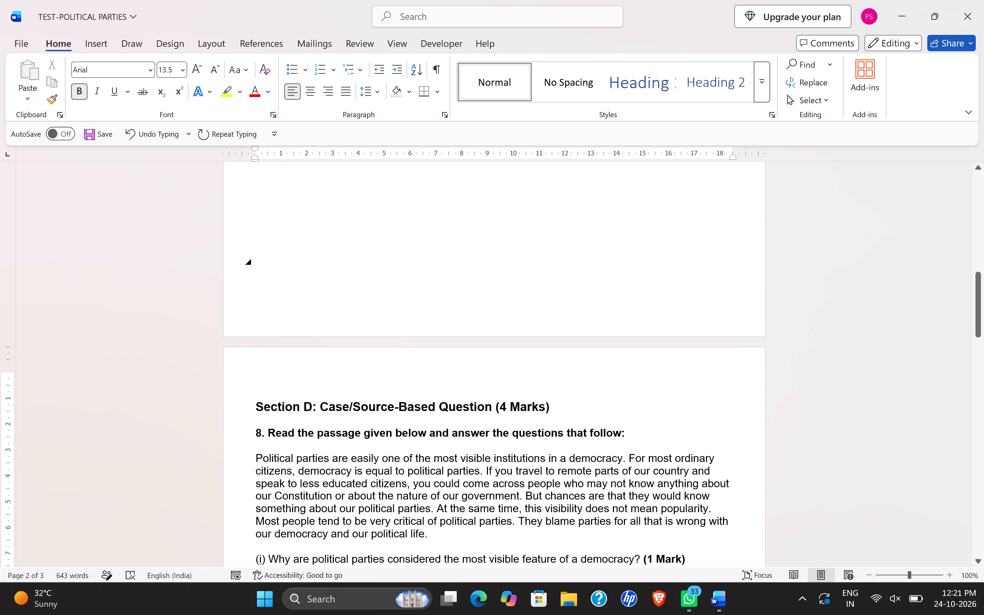
key("BackSpace")
key("BackSpace")
key("BackSpace")
key("BackSpace")
key("BackSpace")
key("BackSpace")
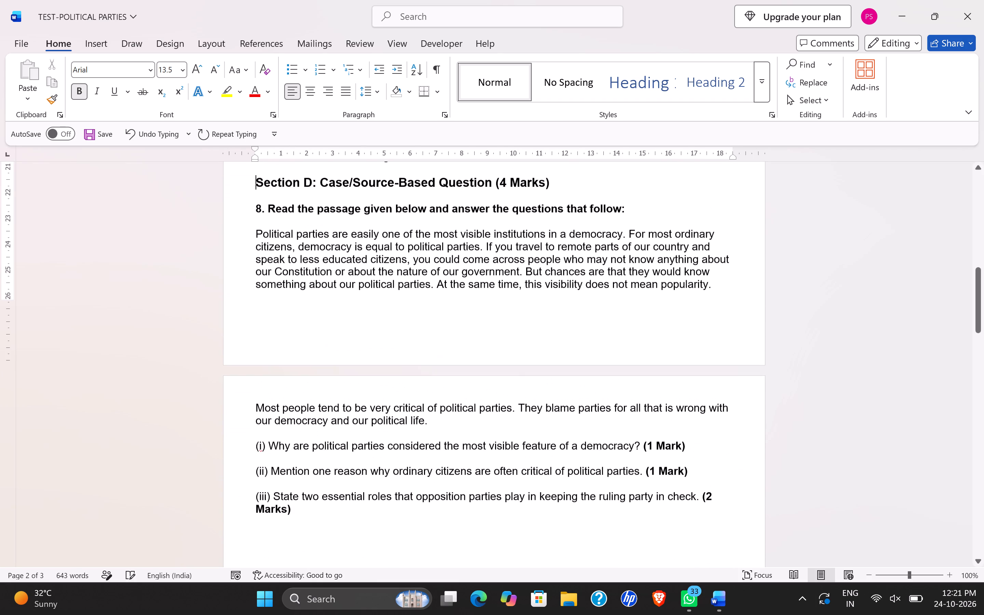
key("BackSpace")
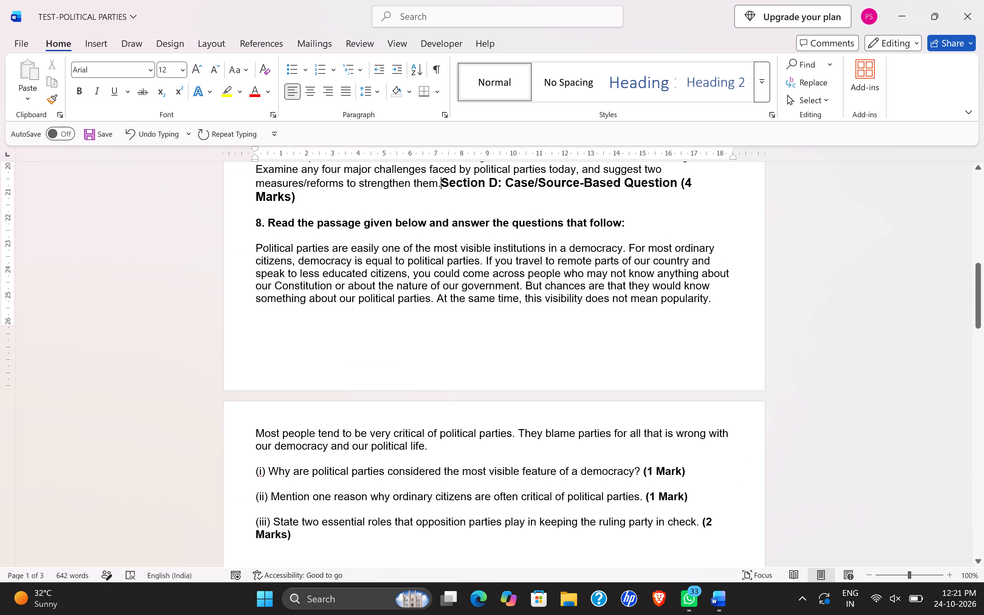
key("Return")
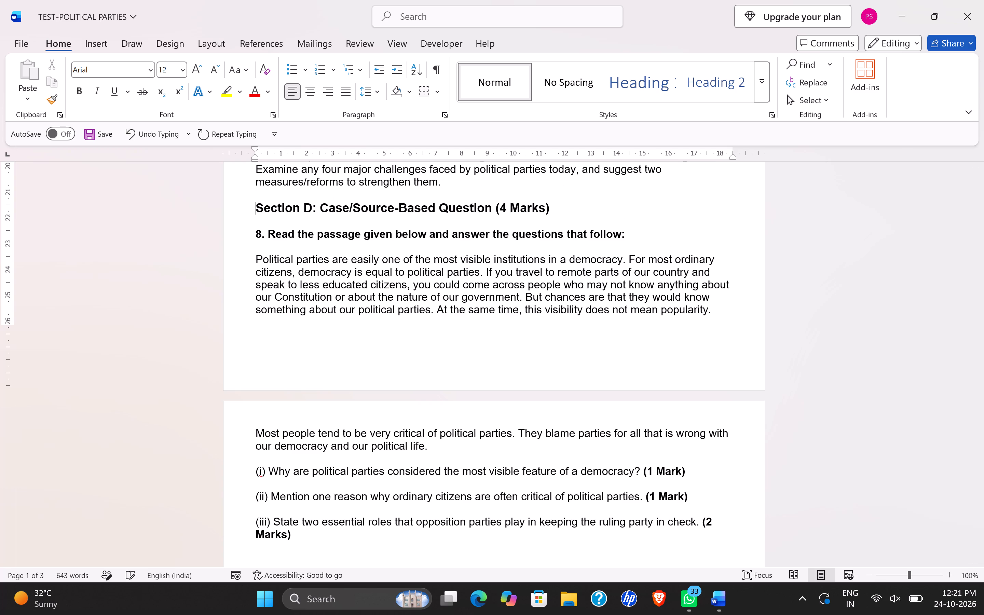
Replace the paragraph break between question 8's instruction line and its passage with a single line break.
left_click(257, 260)
key("BackSpace")
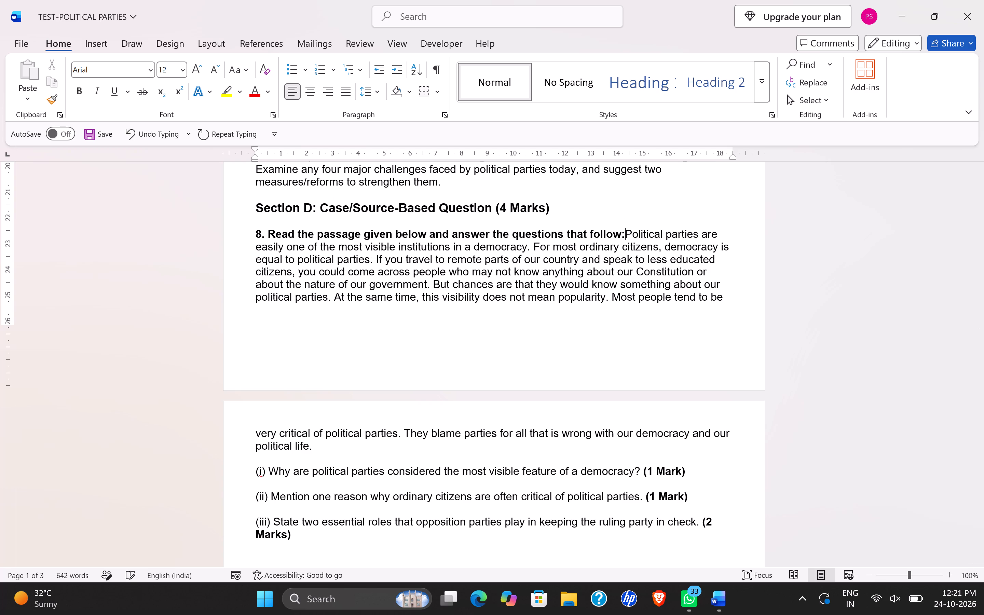
key("shift+Return")
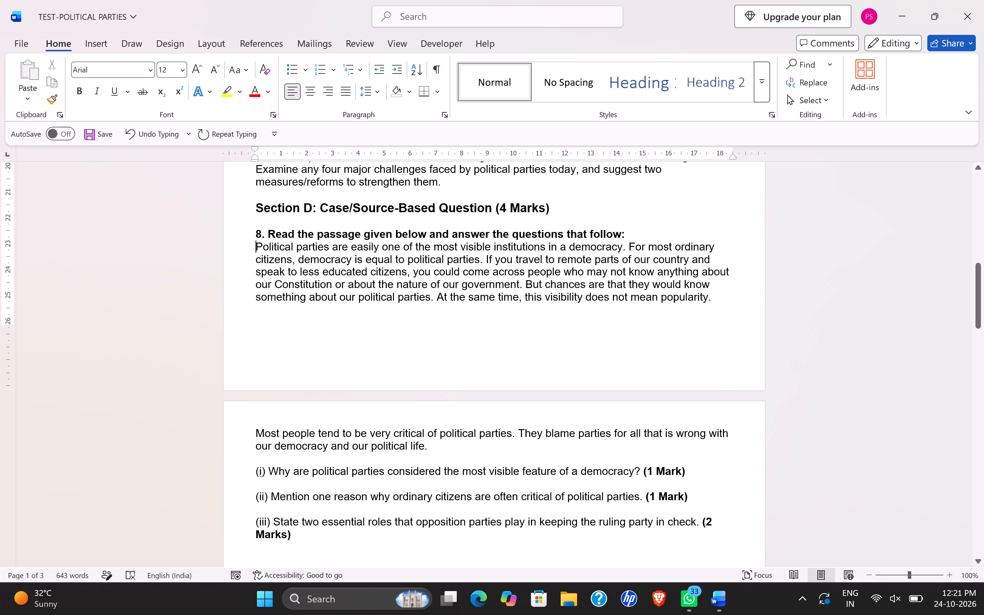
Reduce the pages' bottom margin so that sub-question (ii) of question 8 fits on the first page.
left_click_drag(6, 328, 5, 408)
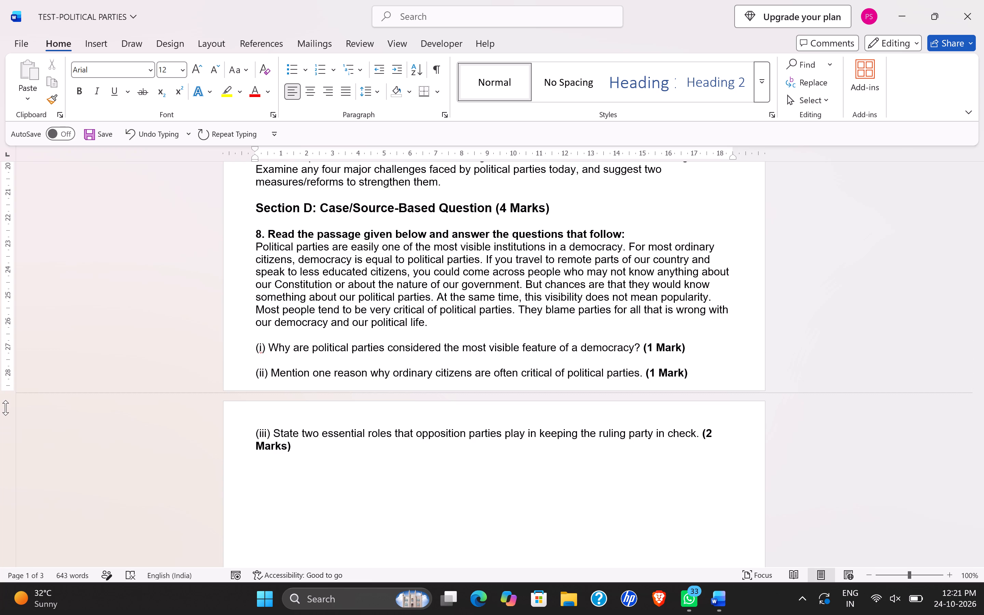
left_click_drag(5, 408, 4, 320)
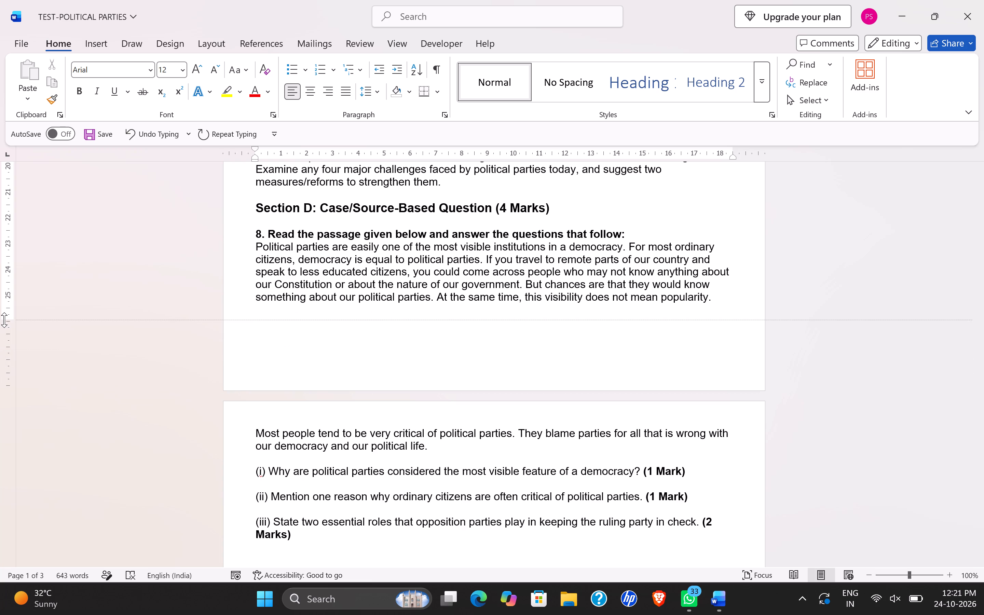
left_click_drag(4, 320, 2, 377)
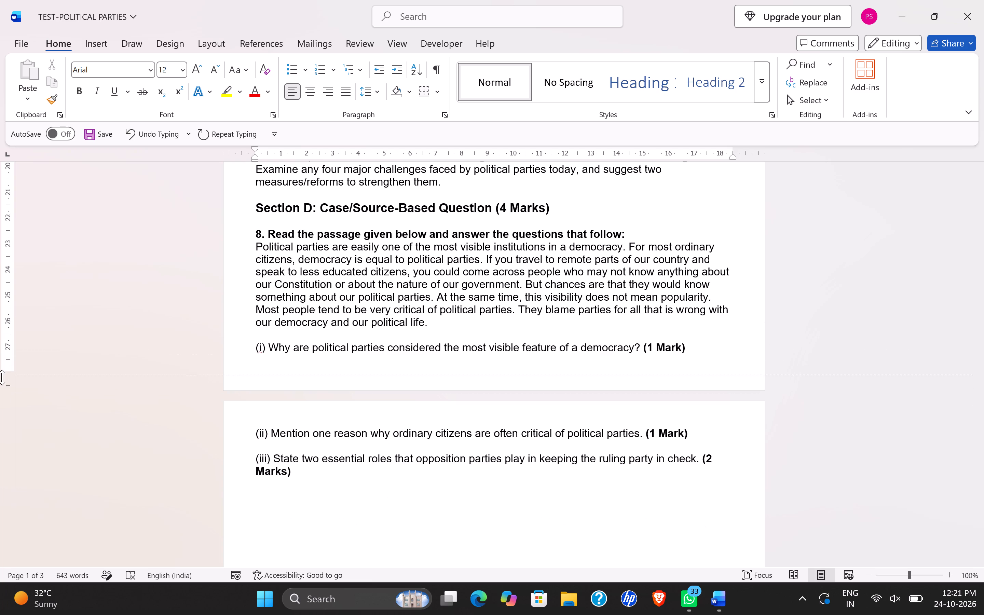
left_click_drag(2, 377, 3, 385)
Reduce the pages' top margin slightly, bringing the text closer to the top edge of the paper.
scroll(501, 393, "up", 3)
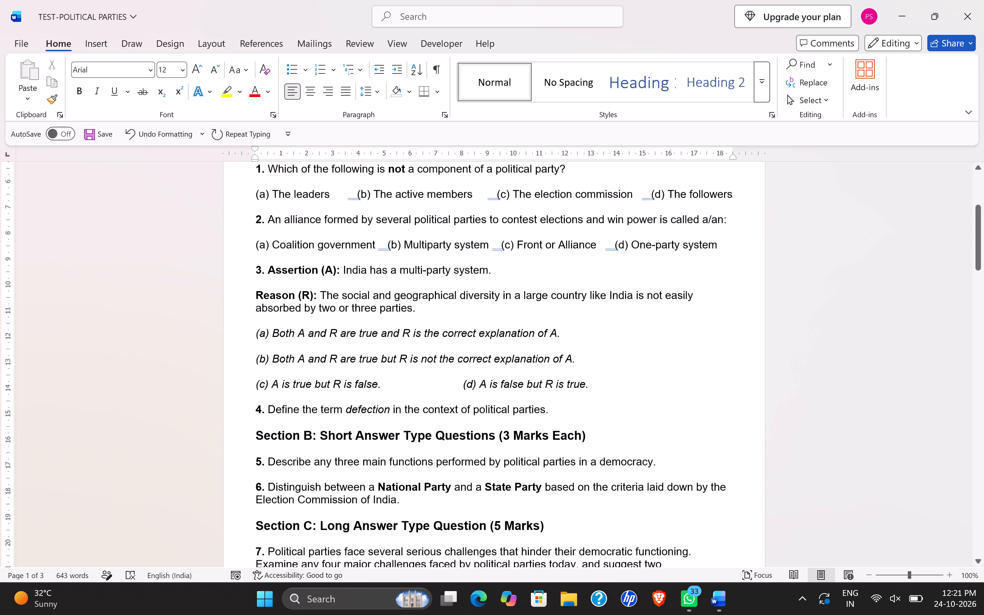
scroll(501, 393, "up", 5)
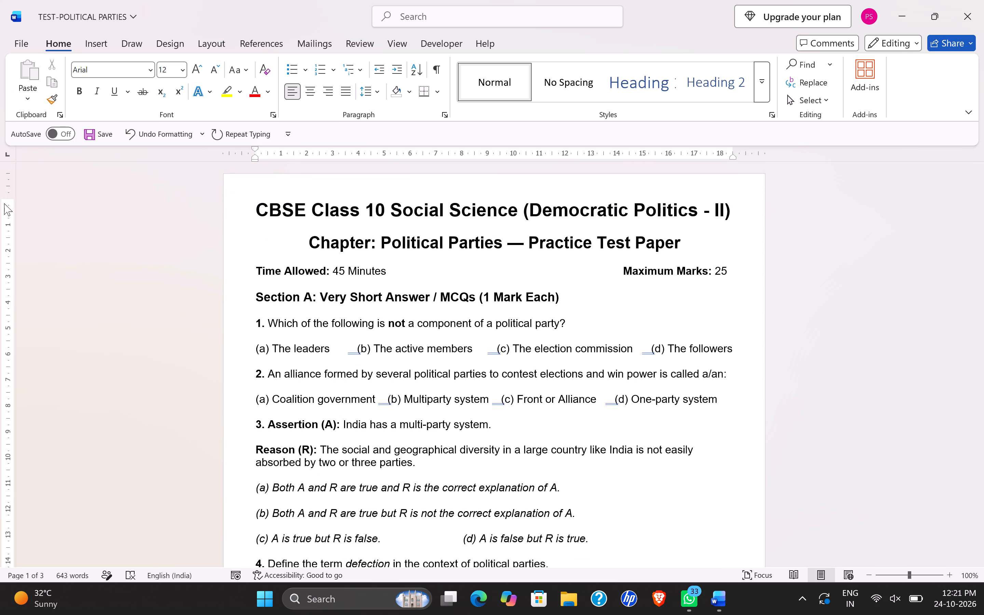
left_click_drag(6, 197, 5, 185)
Extend the text area down to the page's bottom edge, leaving no bottom margin.
scroll(510, 467, "down", 6)
scroll(510, 467, "up", 1)
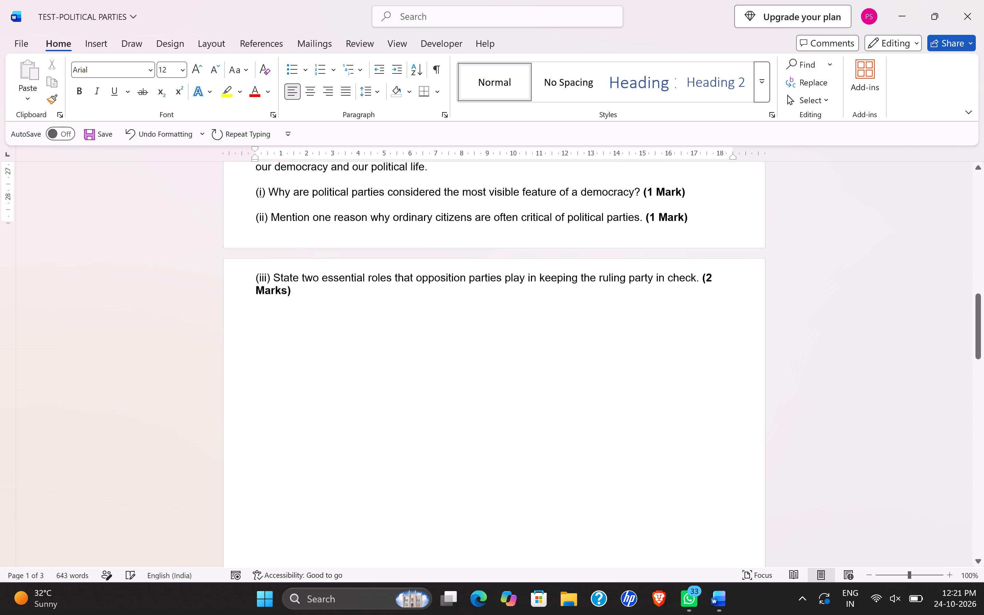
scroll(510, 467, "up", 1)
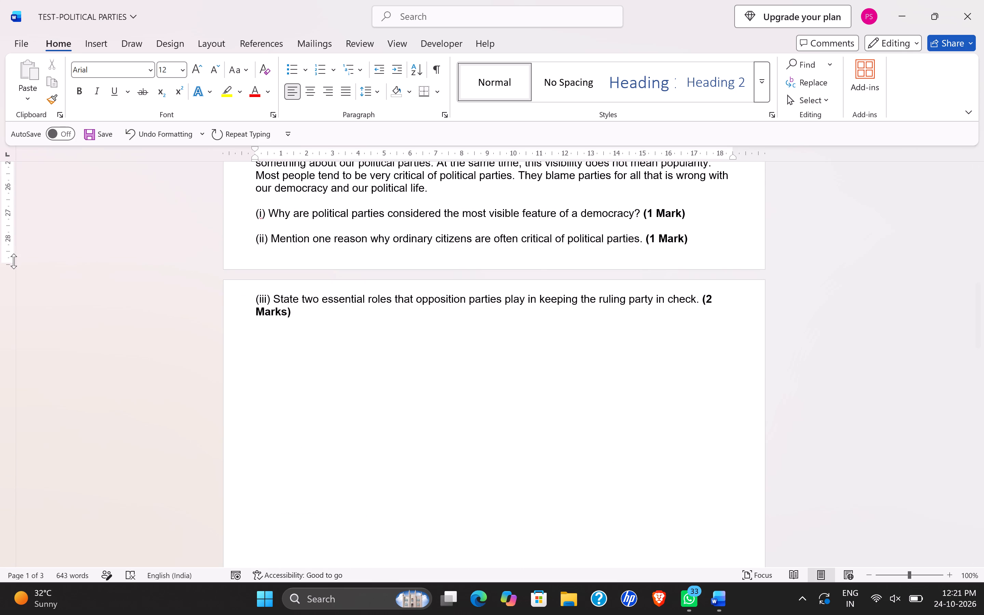
left_click_drag(14, 261, 10, 280)
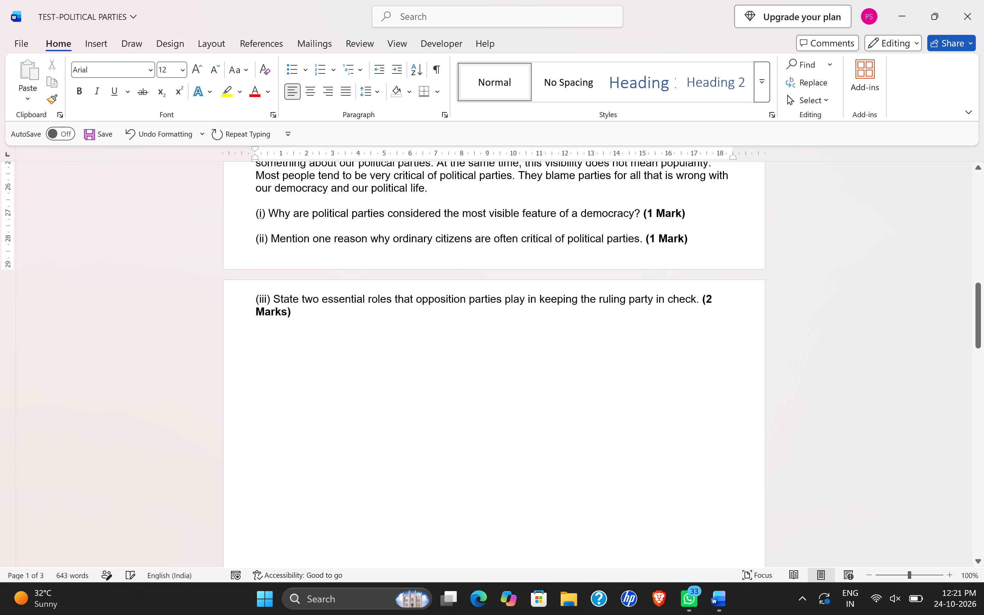
Place the cursor at the start of sub-question (ii) of question 8.
scroll(328, 236, "up", 2)
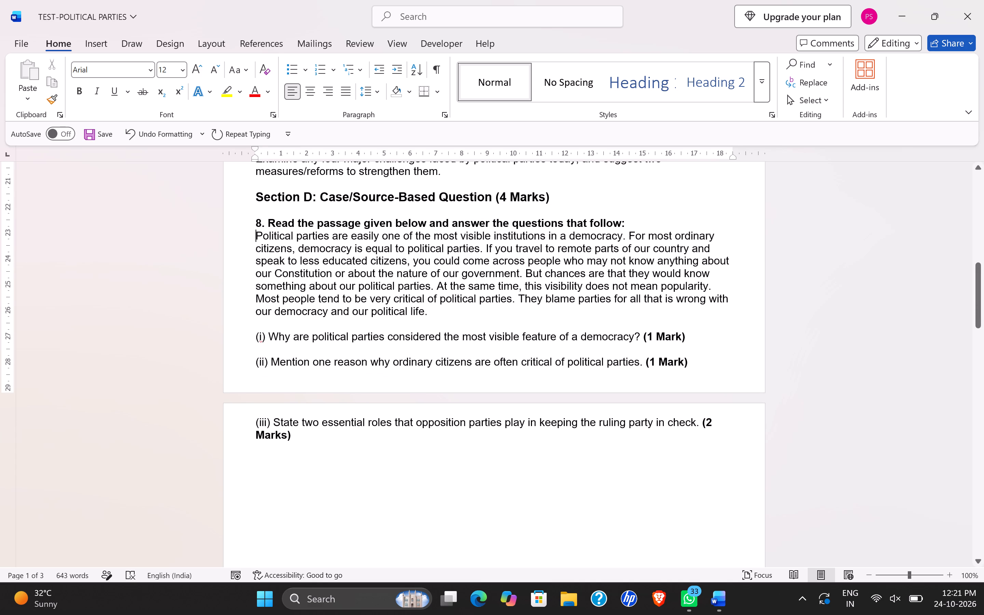
left_click(254, 366)
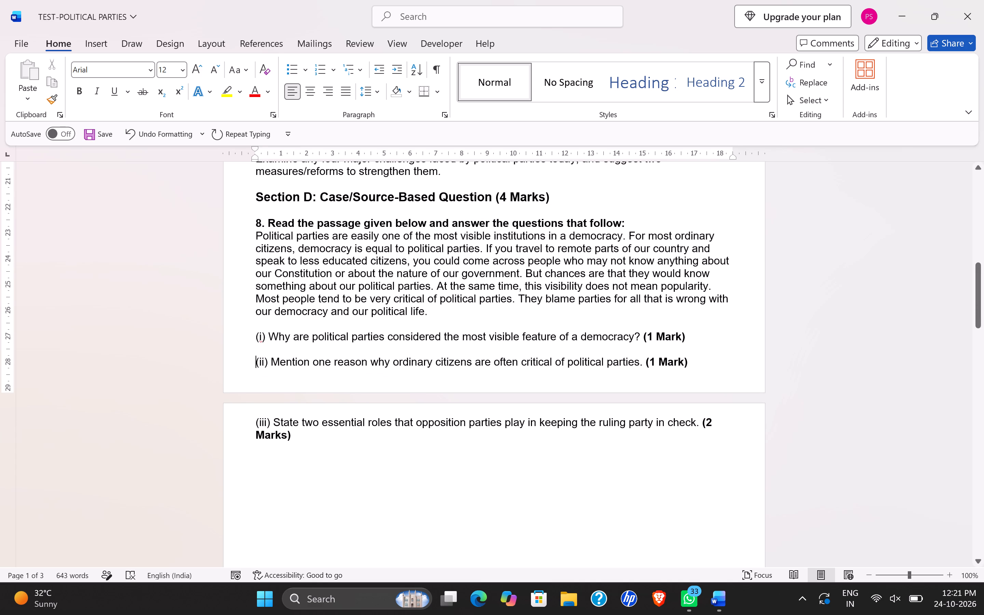
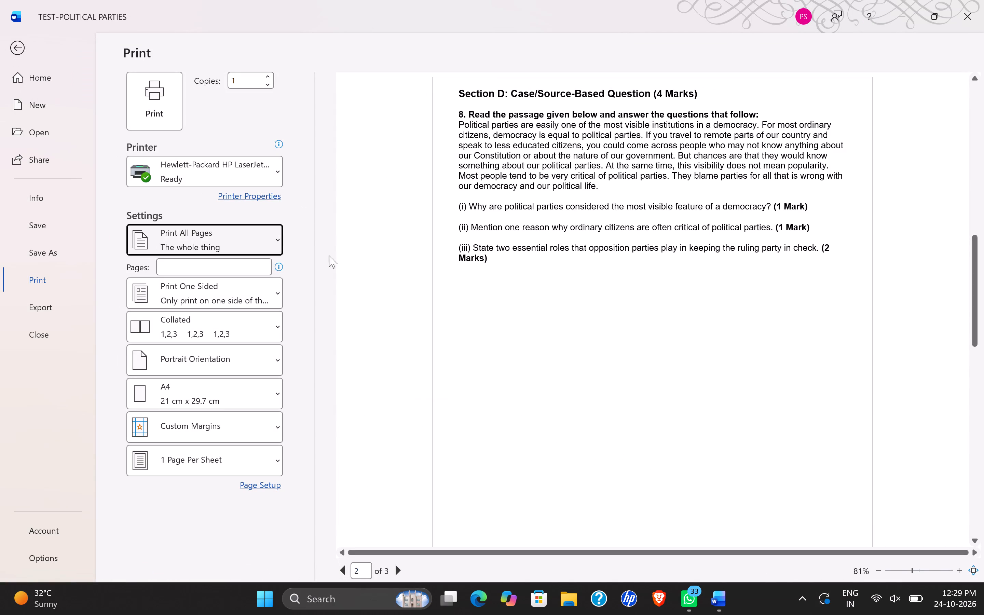
Print 5 copies of only the test paper's first page, using the Print Current Page option.
triple_click(267, 74)
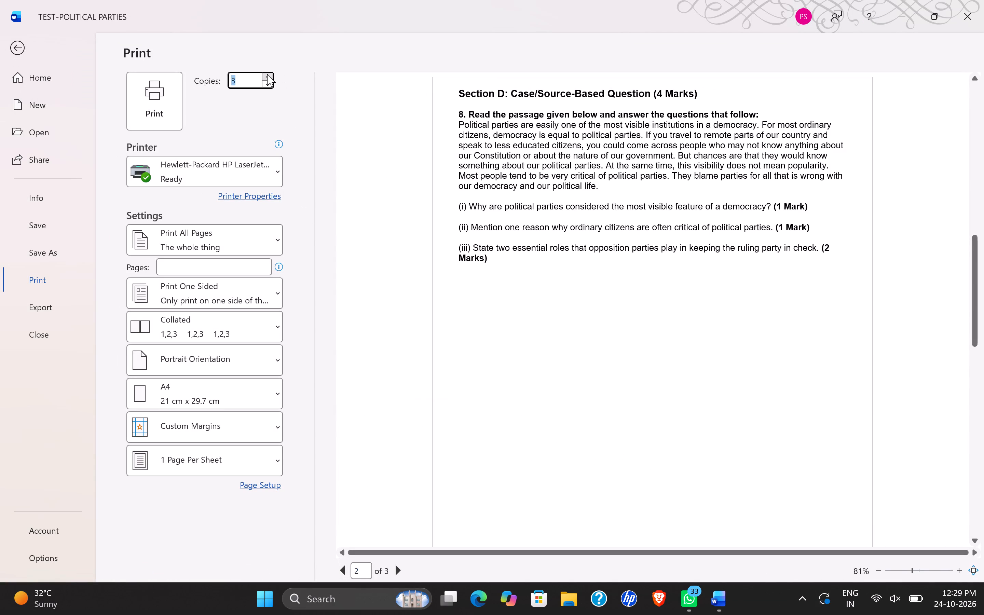
double_click(267, 74)
left_click(267, 85)
left_click(342, 575)
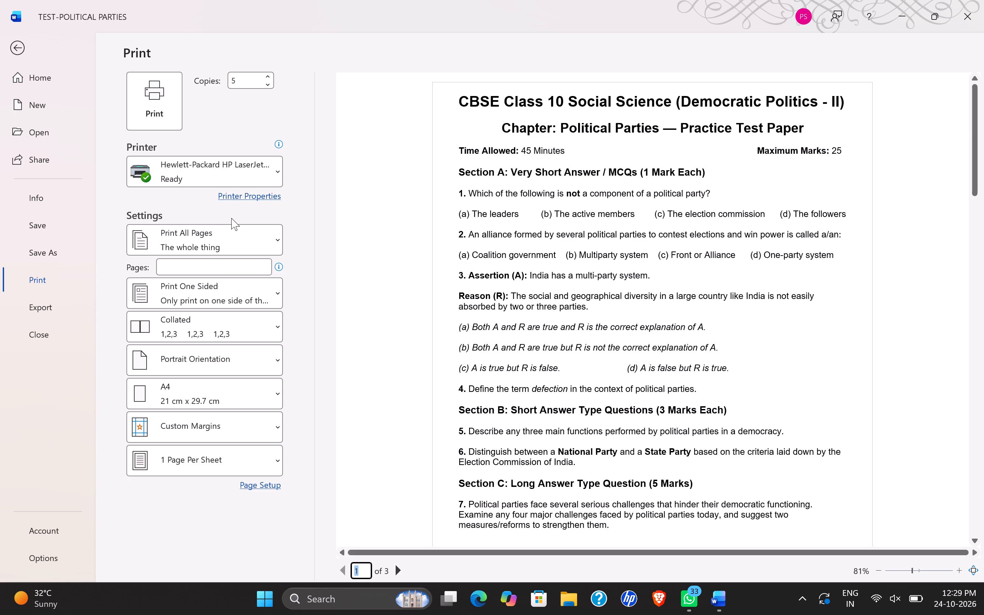
left_click(193, 245)
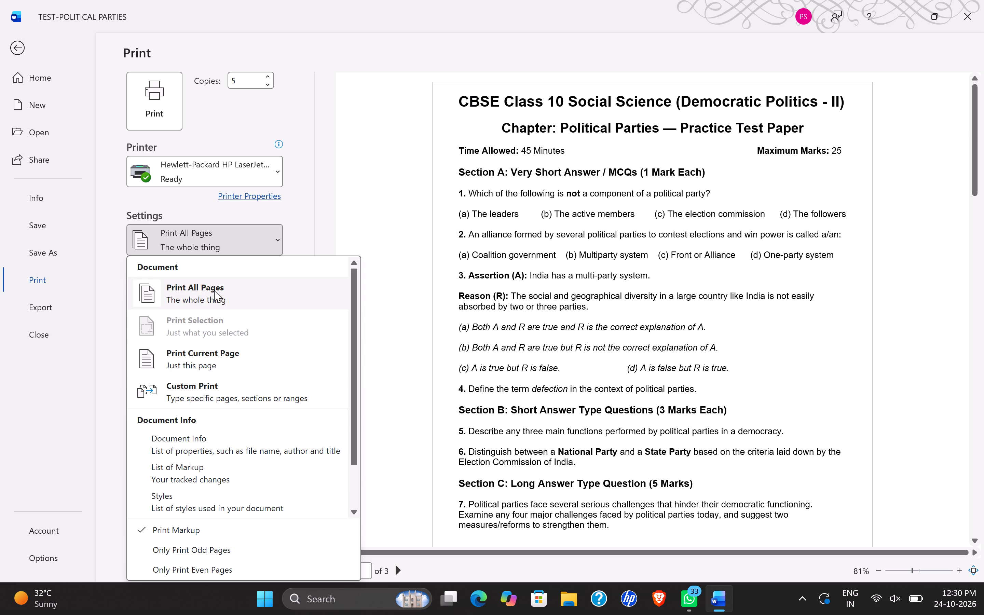
left_click(205, 363)
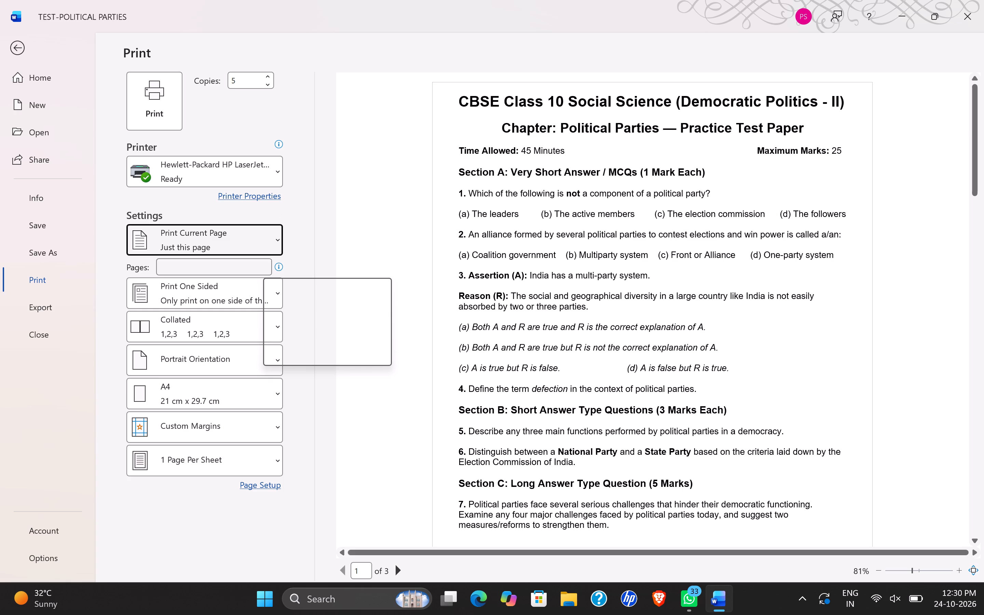
left_click(167, 122)
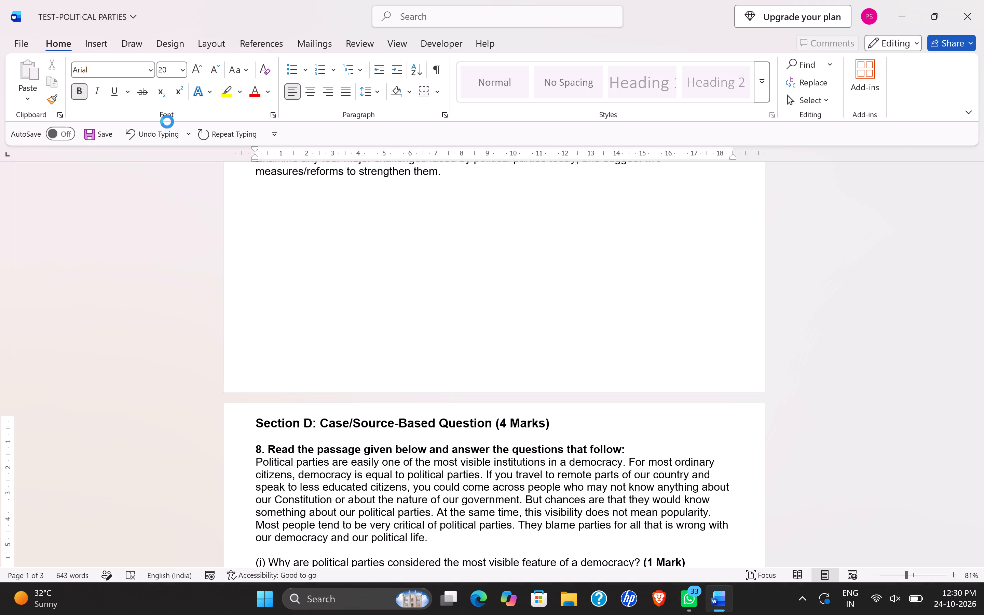
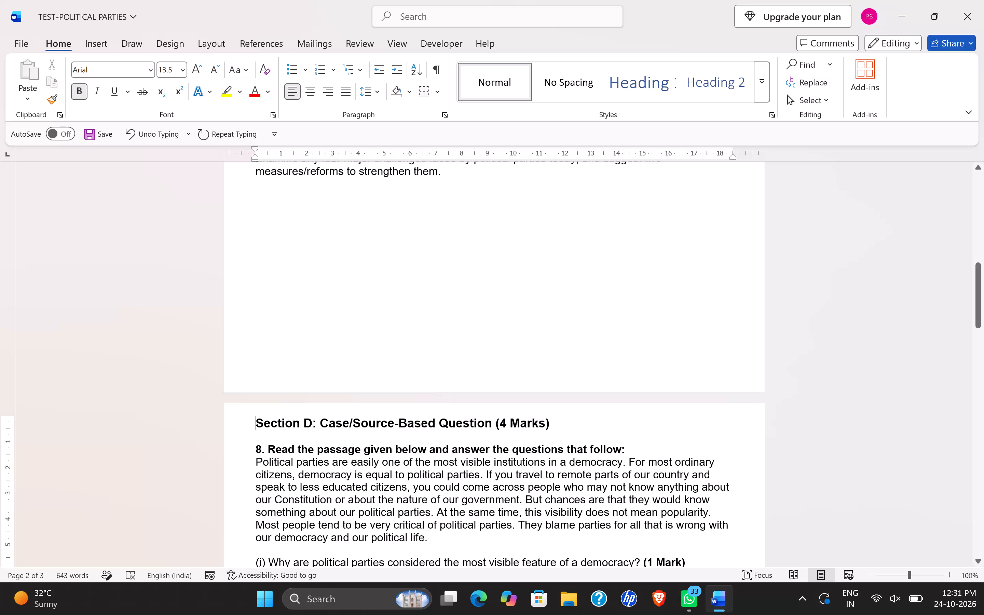
Print 1 copy of only page 3, the Answer Key & Marking Scheme, using the Print Current Page option.
scroll(333, 283, "down", 20)
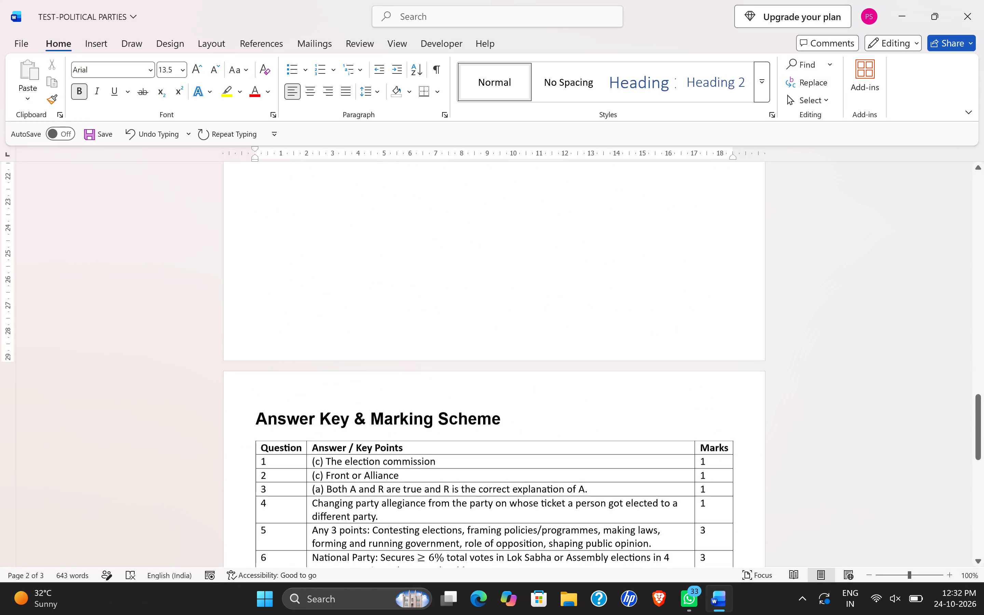
key("ctrl+p")
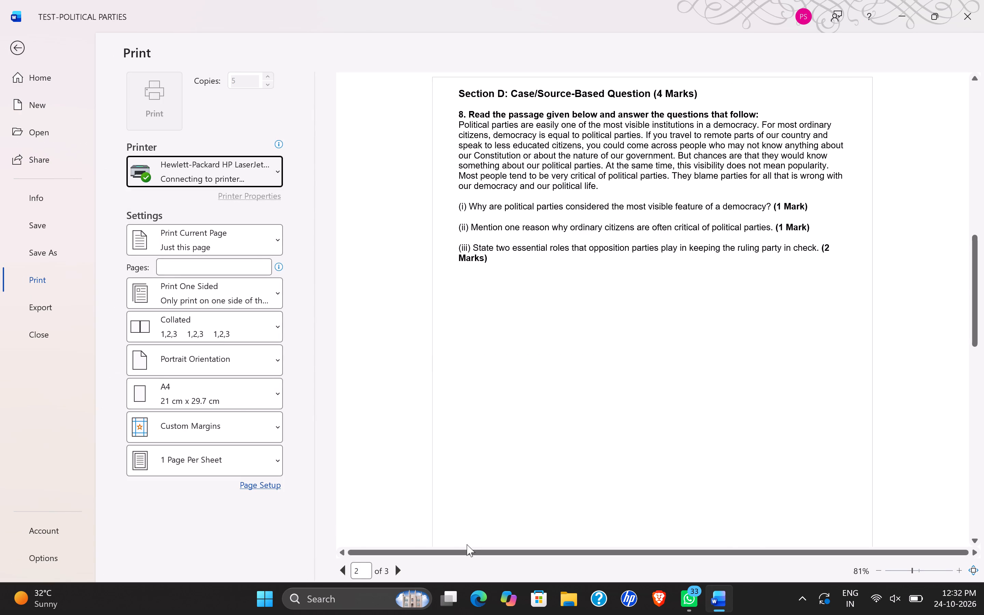
left_click(400, 573)
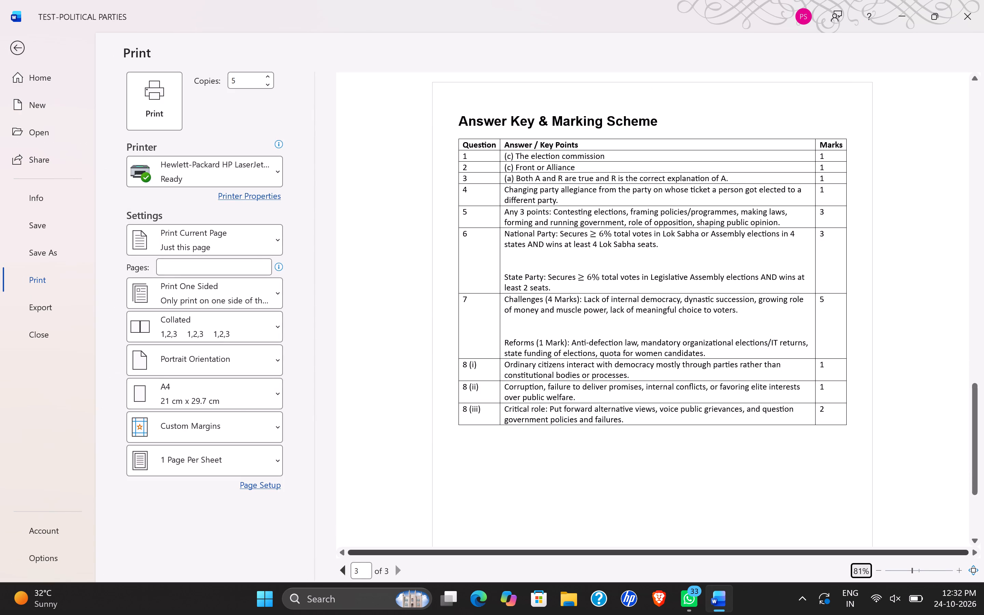
triple_click(269, 85)
double_click(269, 85)
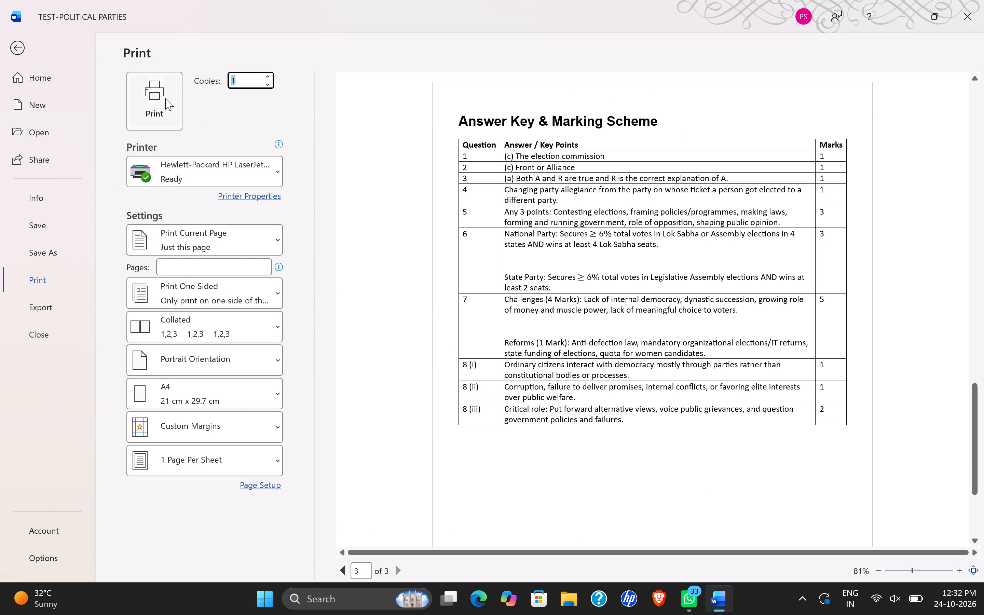
left_click(155, 98)
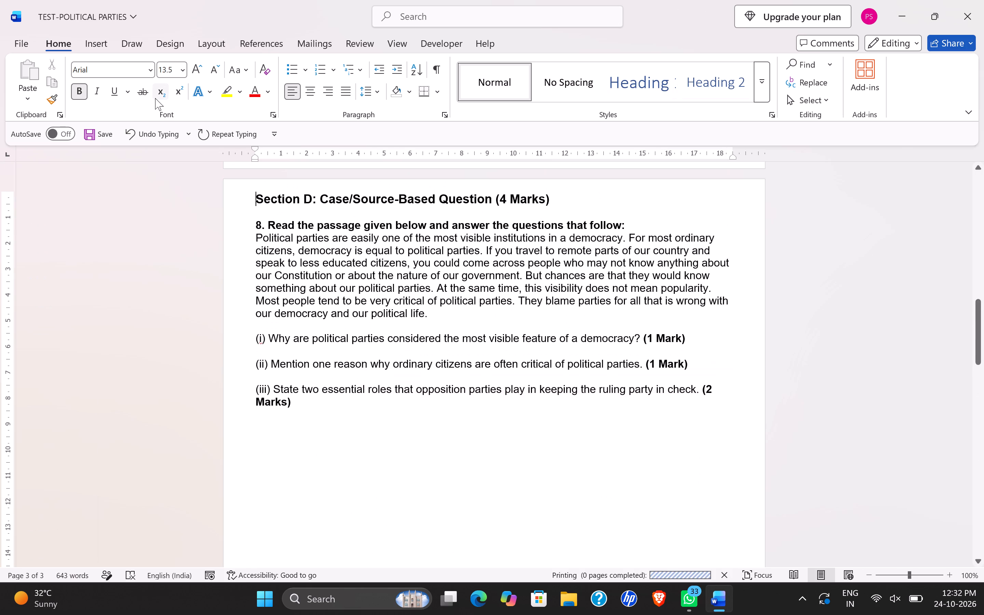
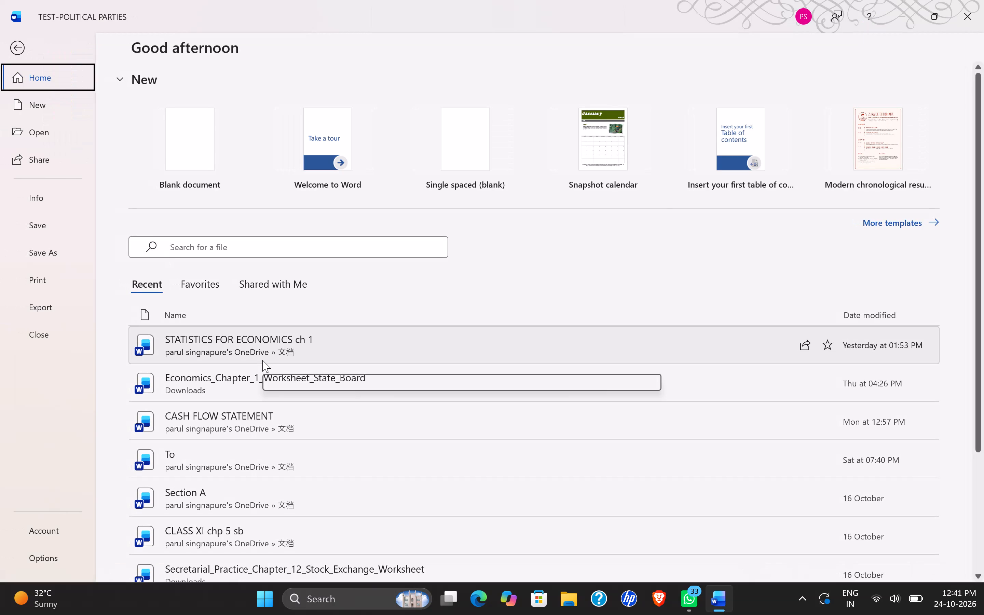
Open the recent document "STATISTICS FOR ECONOMICS ch 1".
scroll(264, 402, "down", 2)
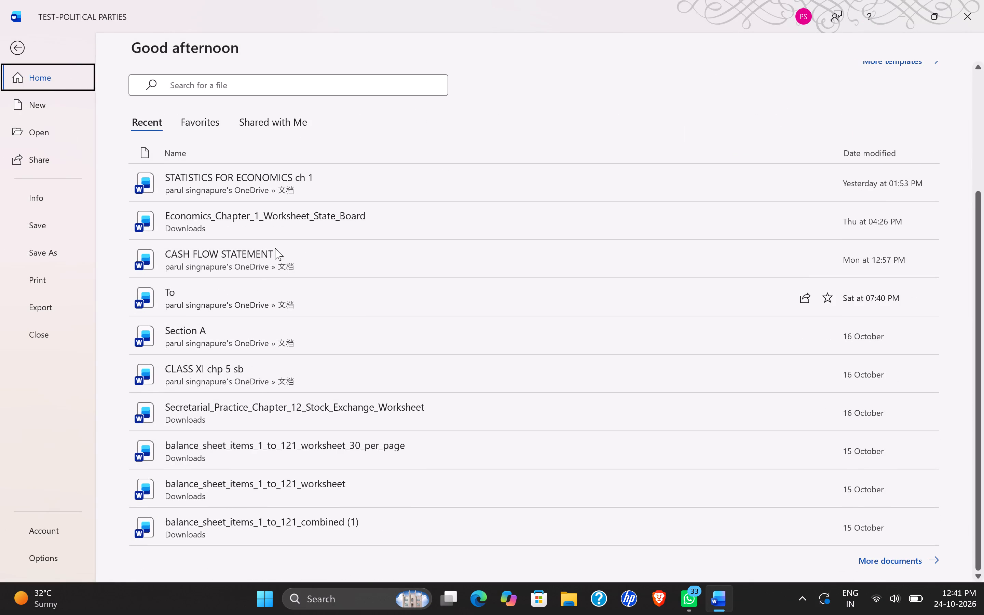
double_click(266, 189)
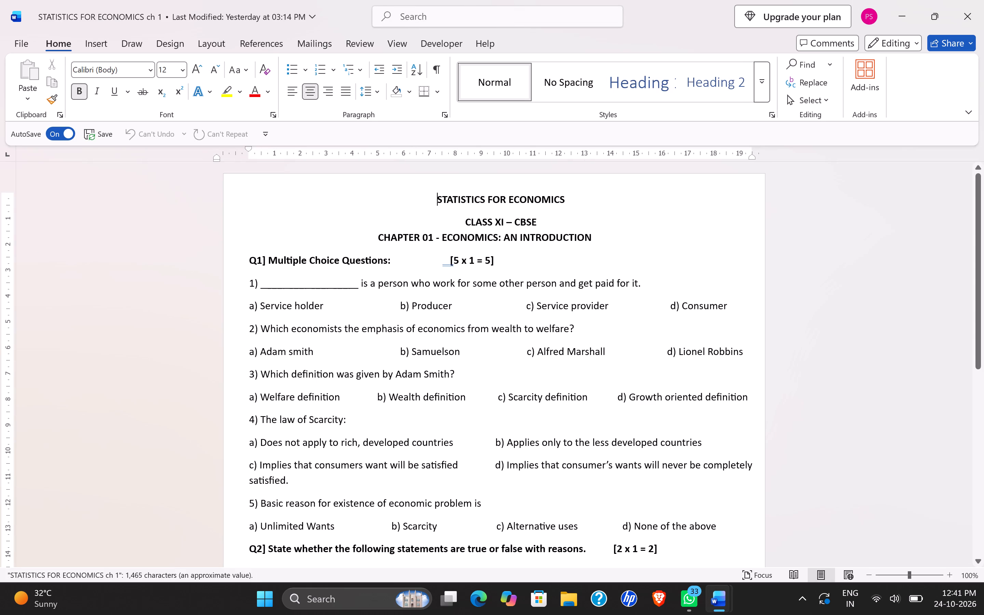
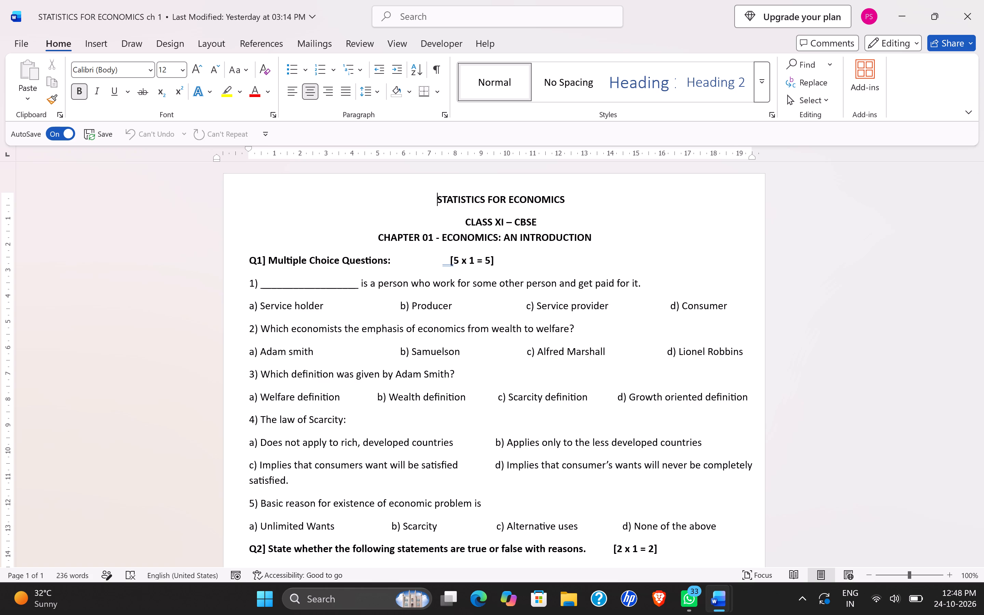
Start Read Aloud and insert "ṁ," followed by two spaces before the title STATISTICS FOR ECONOMICS.
key("ctrl+alt+comma")
key("ctrl+alt+space")
key("ctrl+alt+m")
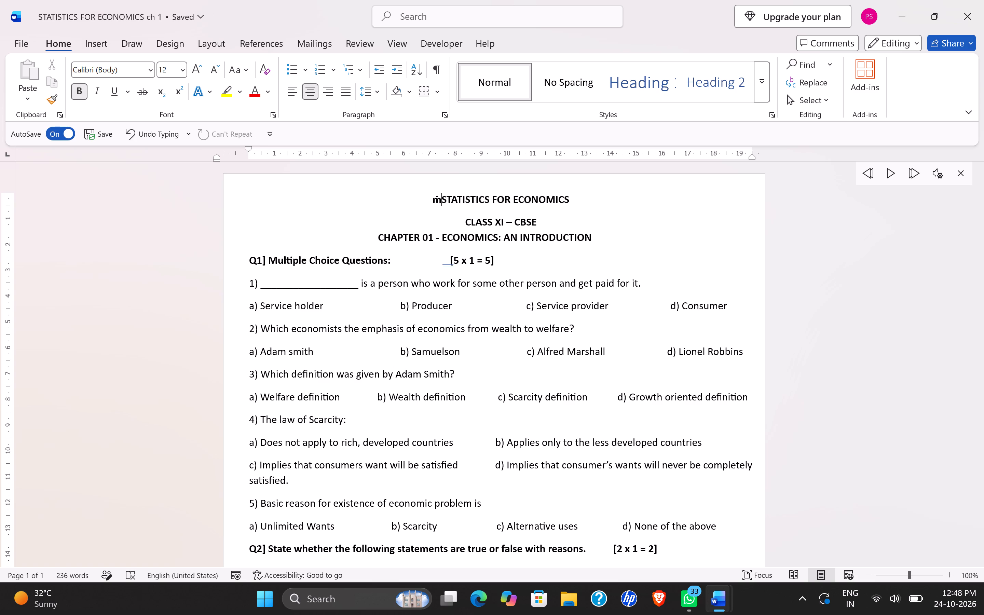
type(",")
key("space")
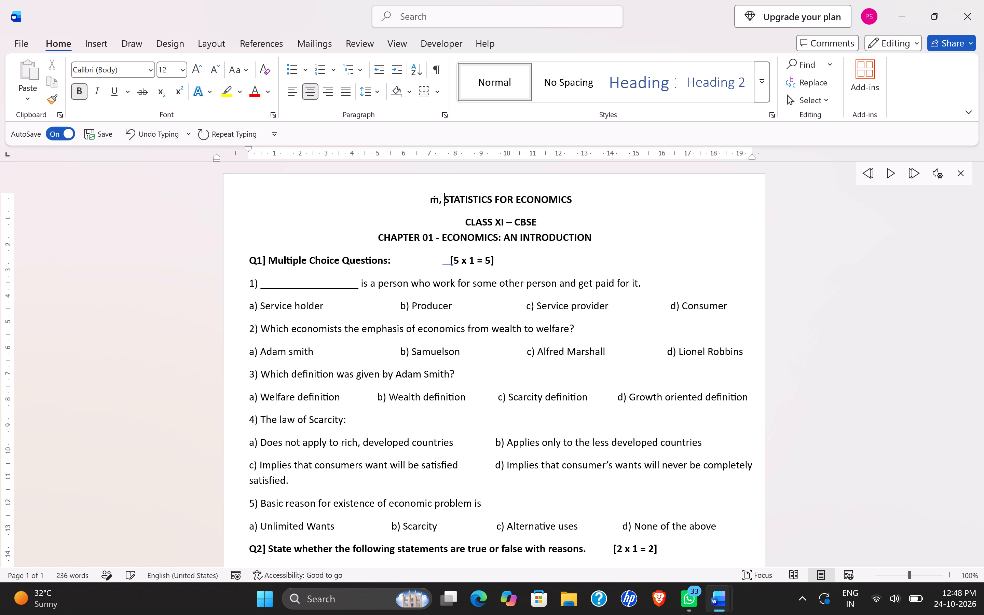
key("space")
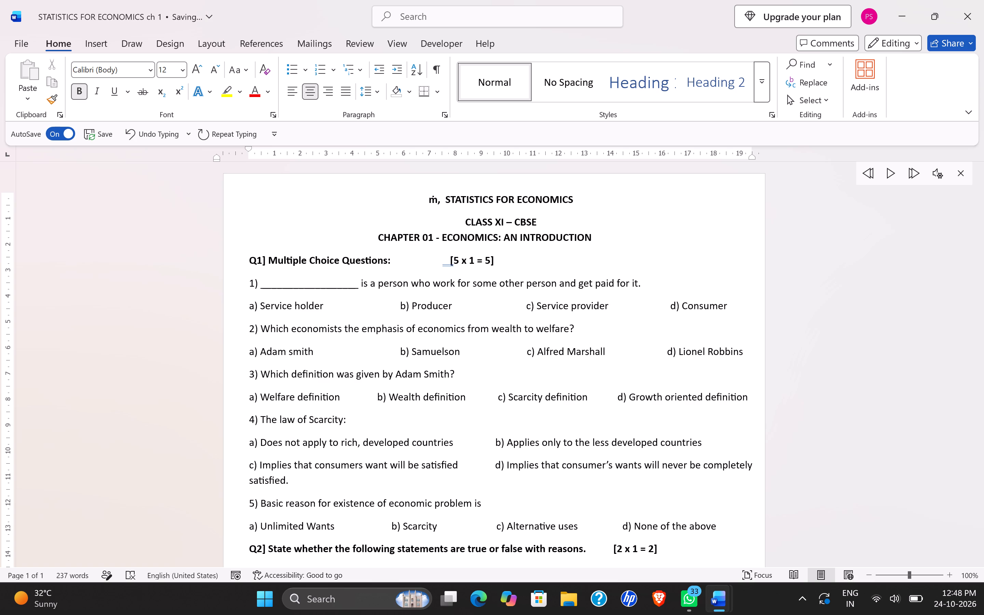
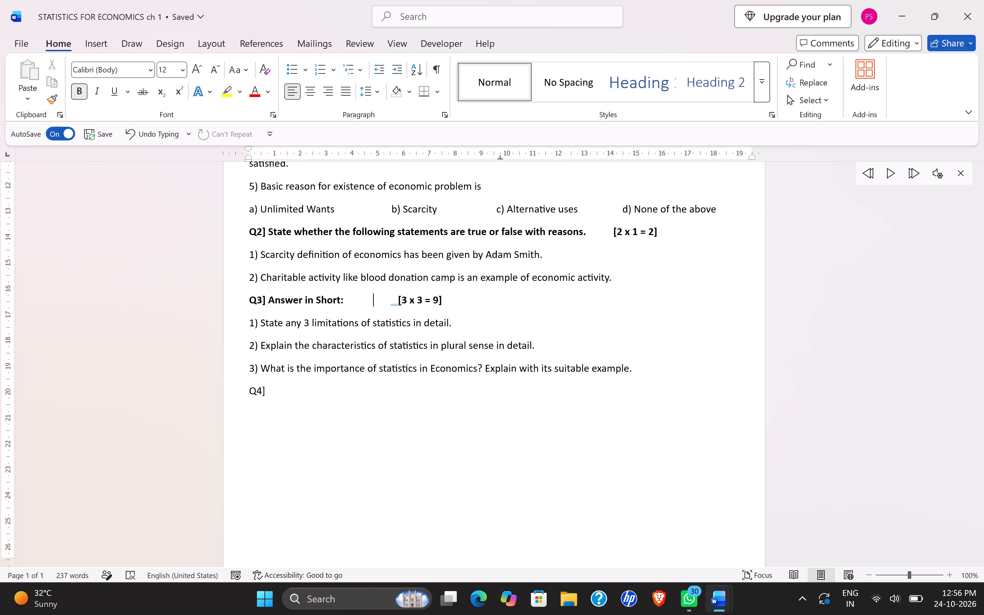
Delete the stray "ṁ," and spaces before the title STATISTICS FOR ECONOMICS and centre the title line again.
scroll(307, 360, "up", 1)
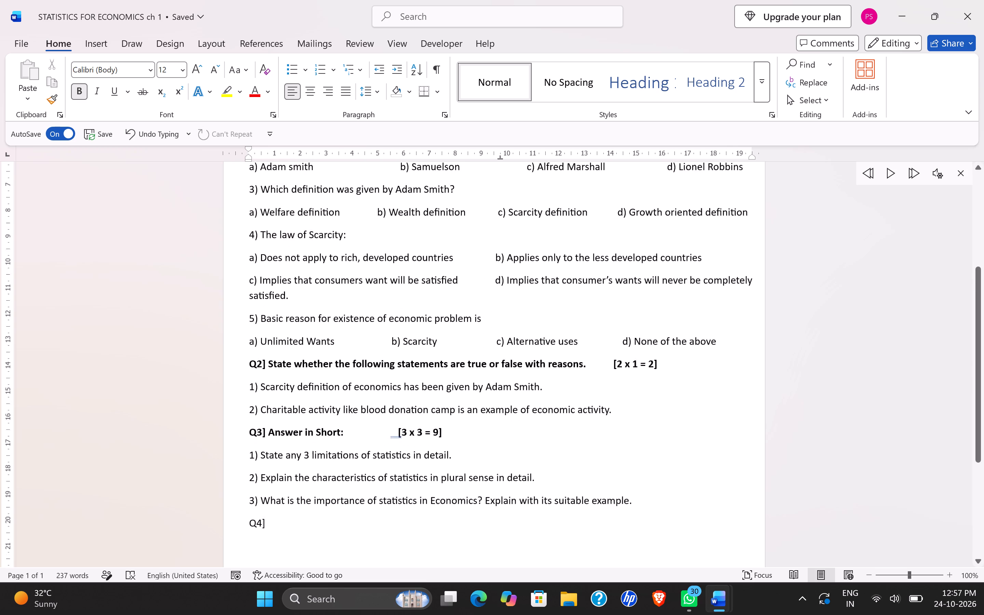
scroll(307, 360, "up", 4)
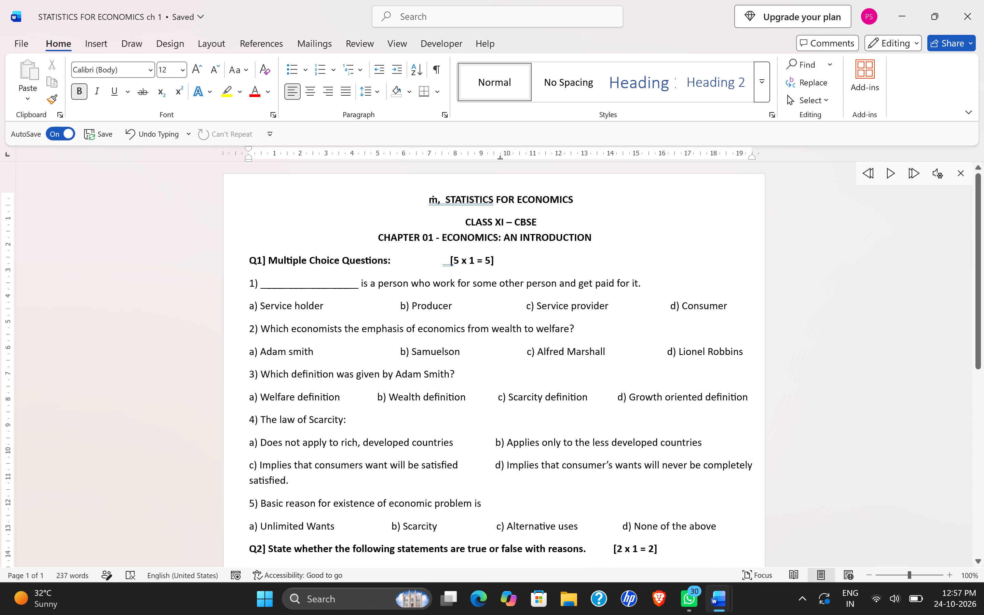
left_click(442, 200)
key("BackSpace")
key("BackSpace")
key("BackSpace")
key("BackSpace")
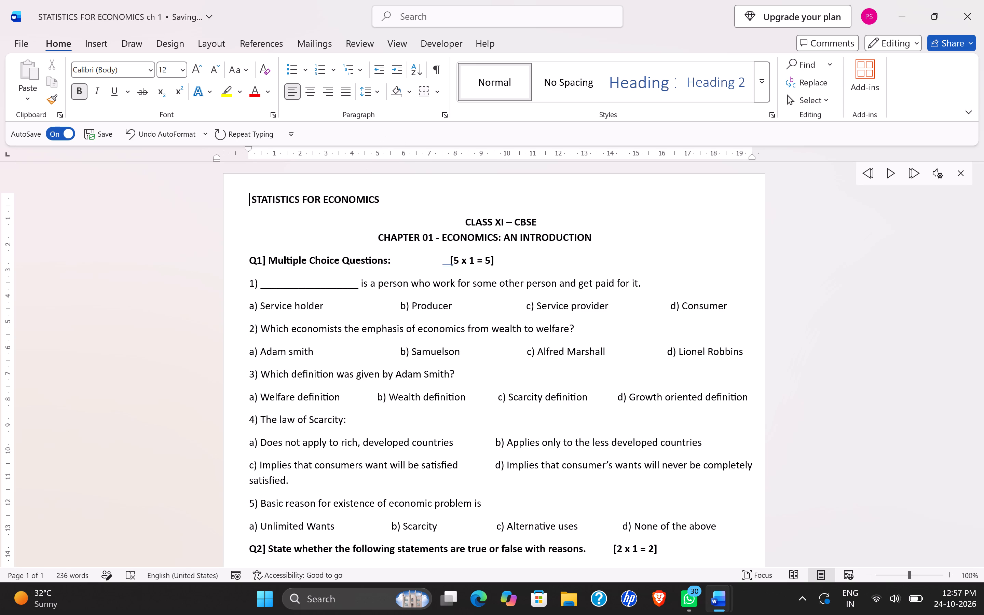
left_click(310, 92)
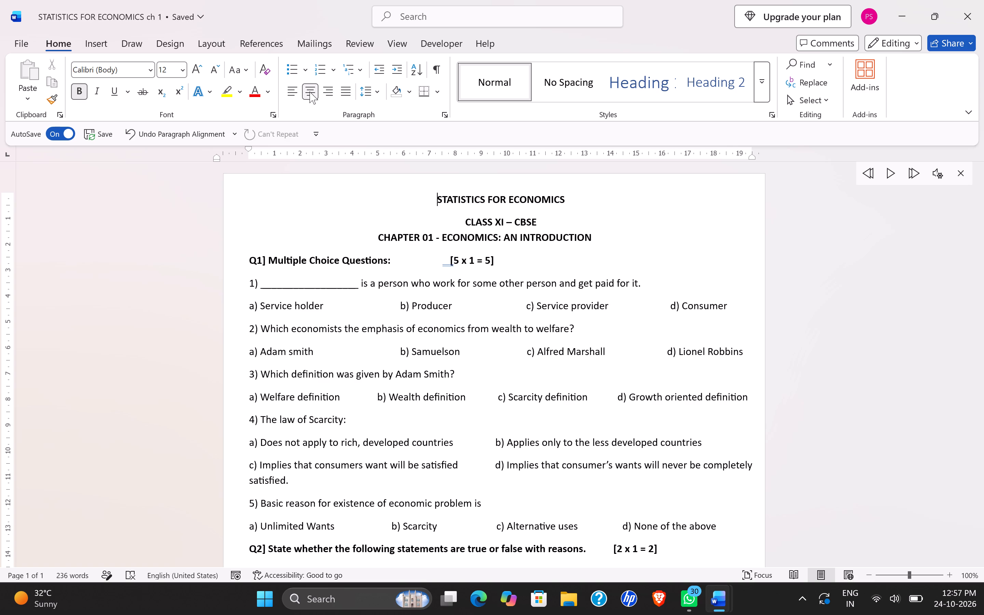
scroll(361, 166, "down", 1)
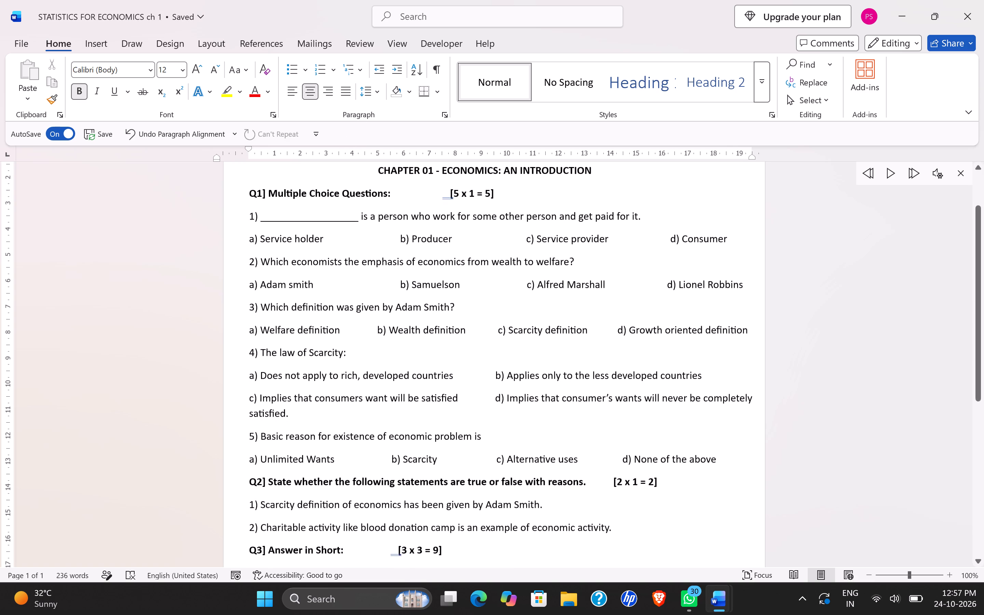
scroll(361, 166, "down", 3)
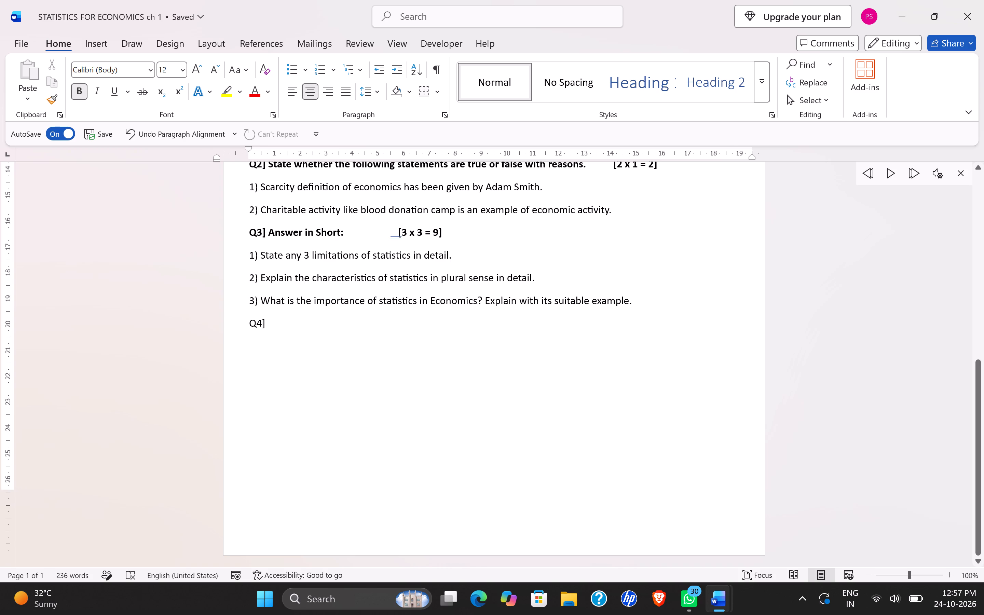